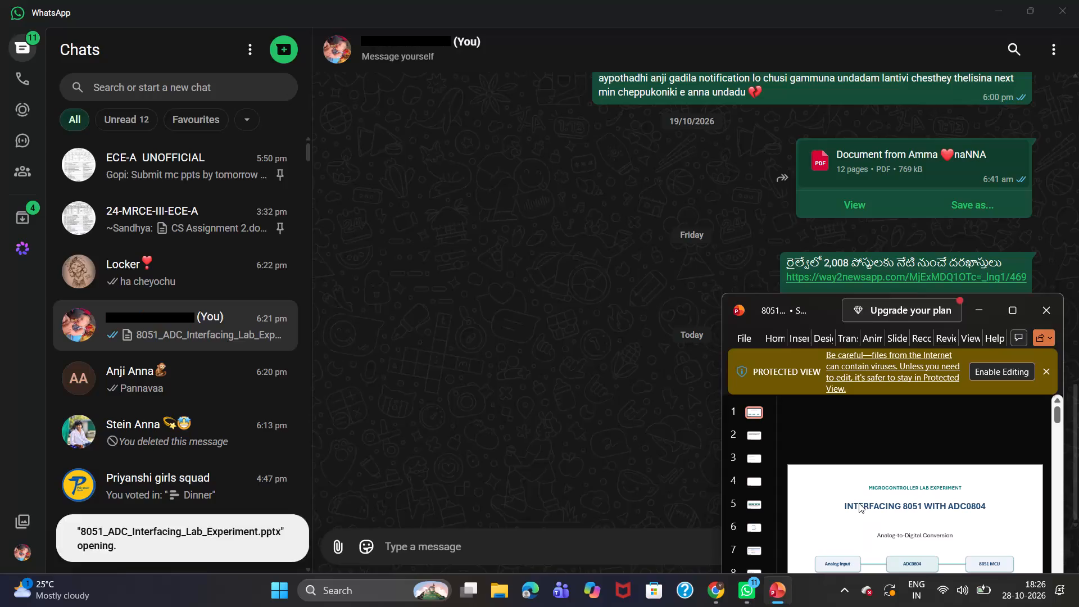
Maximize the presentation window and look through the slides of the ADC0804 lab experiment, including the Aim slide.
{"action": "left_click", "coordinate": [1016, 310]}
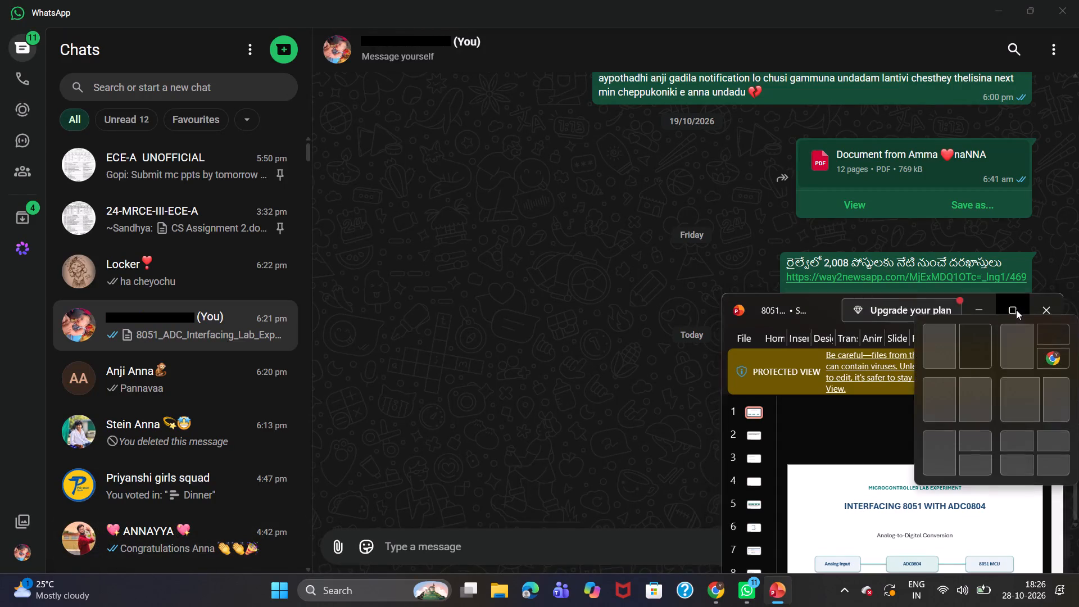
{"action": "scroll", "coordinate": [477, 258], "scroll_direction": "up", "scroll_amount": 4}
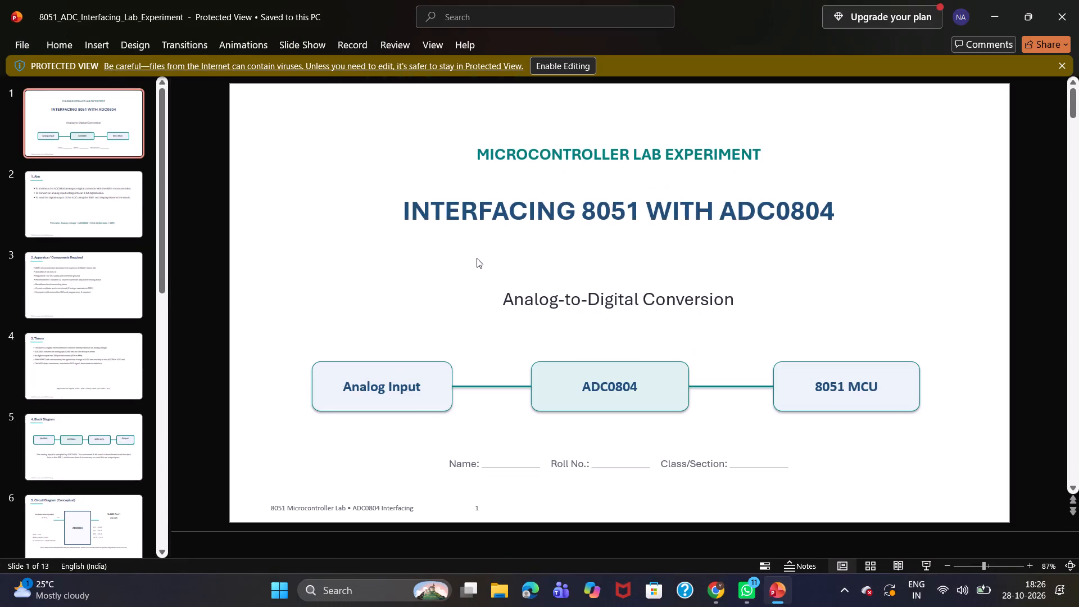
{"action": "scroll", "coordinate": [477, 258], "scroll_direction": "down", "scroll_amount": 12}
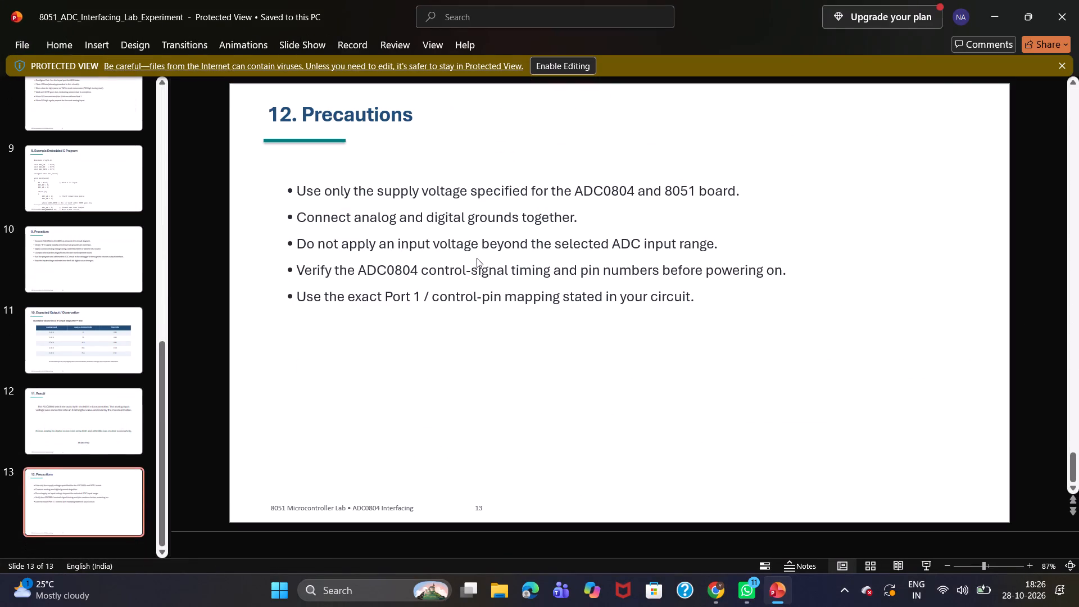
{"action": "scroll", "coordinate": [477, 258], "scroll_direction": "up", "scroll_amount": 8}
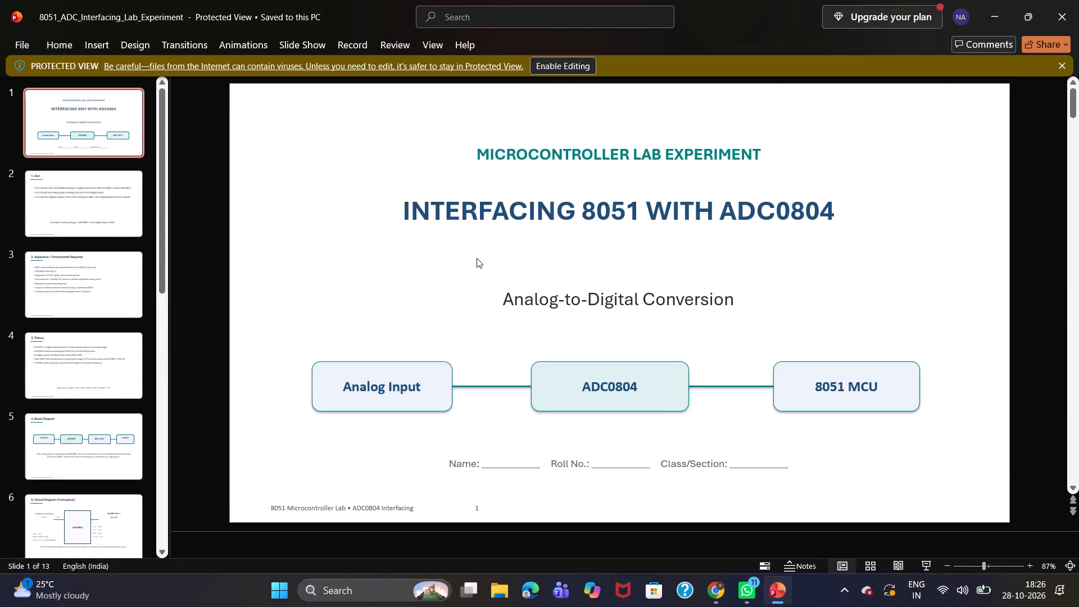
{"action": "scroll", "coordinate": [477, 258], "scroll_direction": "up", "scroll_amount": 2}
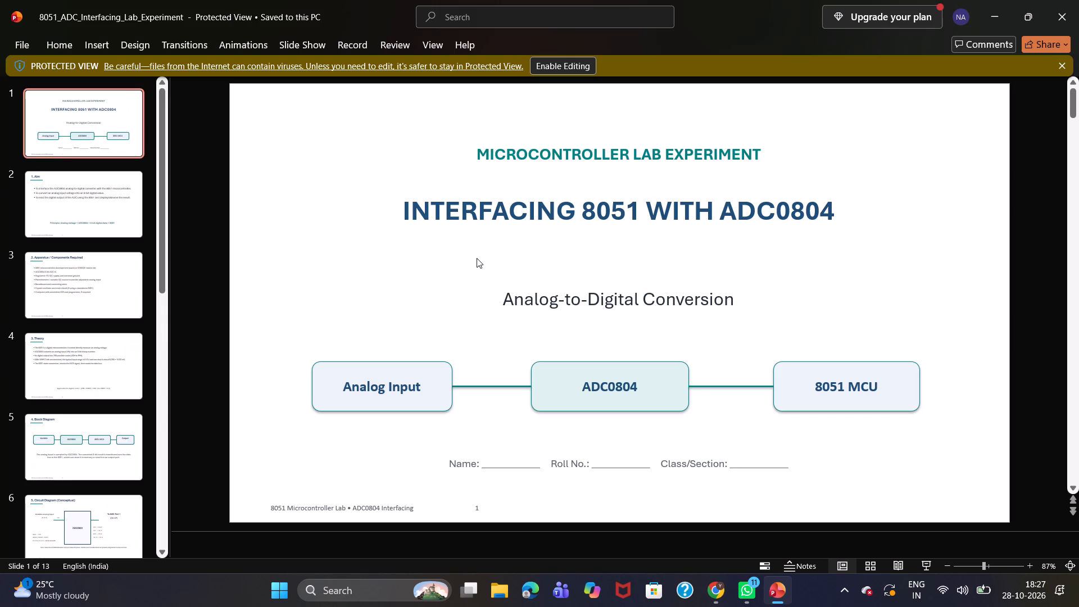
{"action": "key", "text": "Down"}
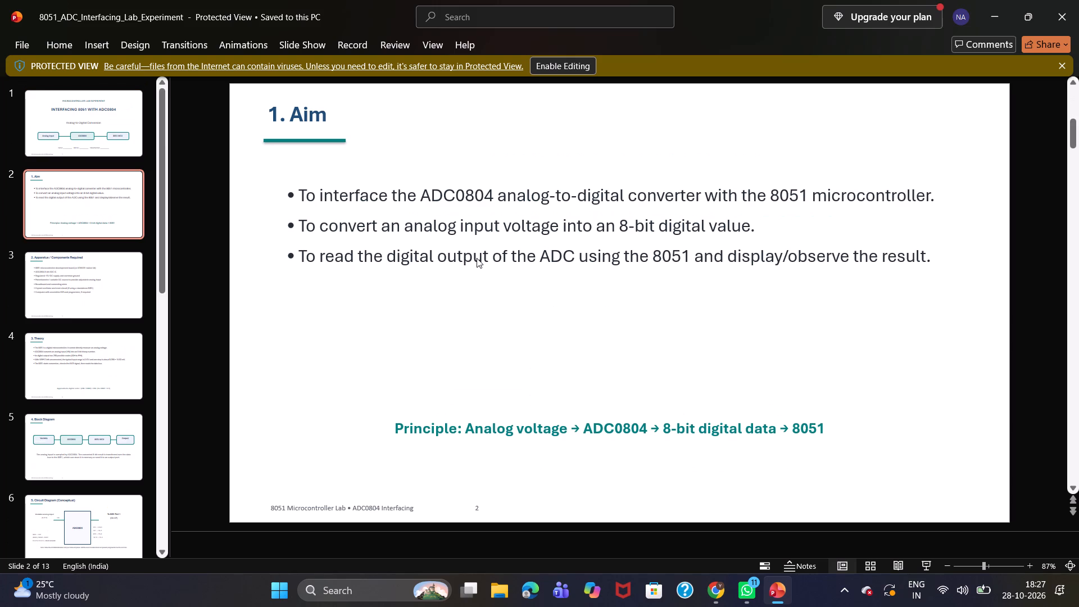
{"action": "left_click", "coordinate": [562, 333]}
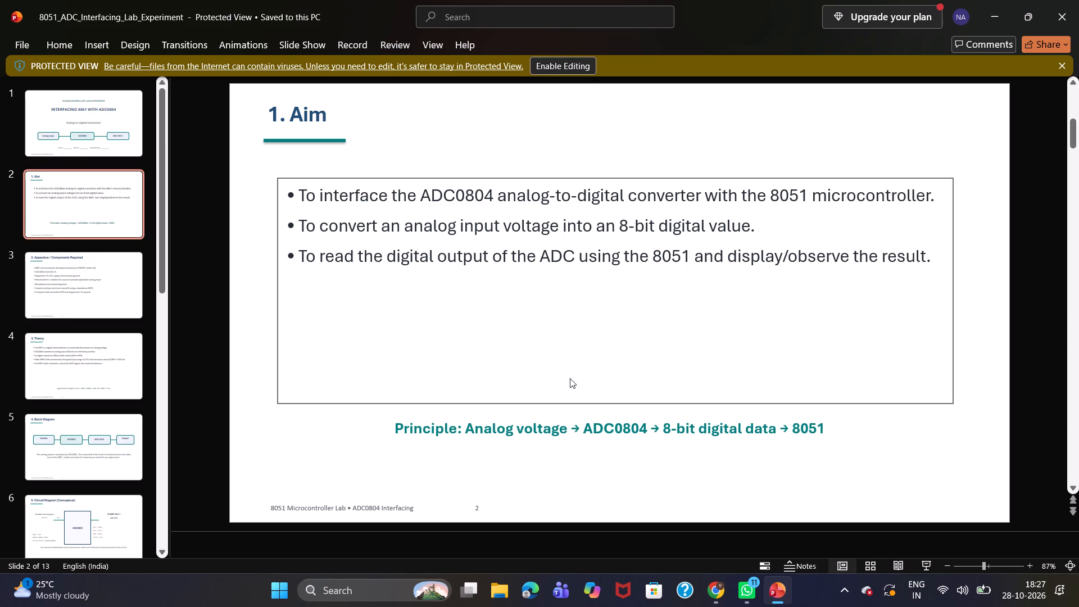
{"action": "left_click", "coordinate": [528, 449]}
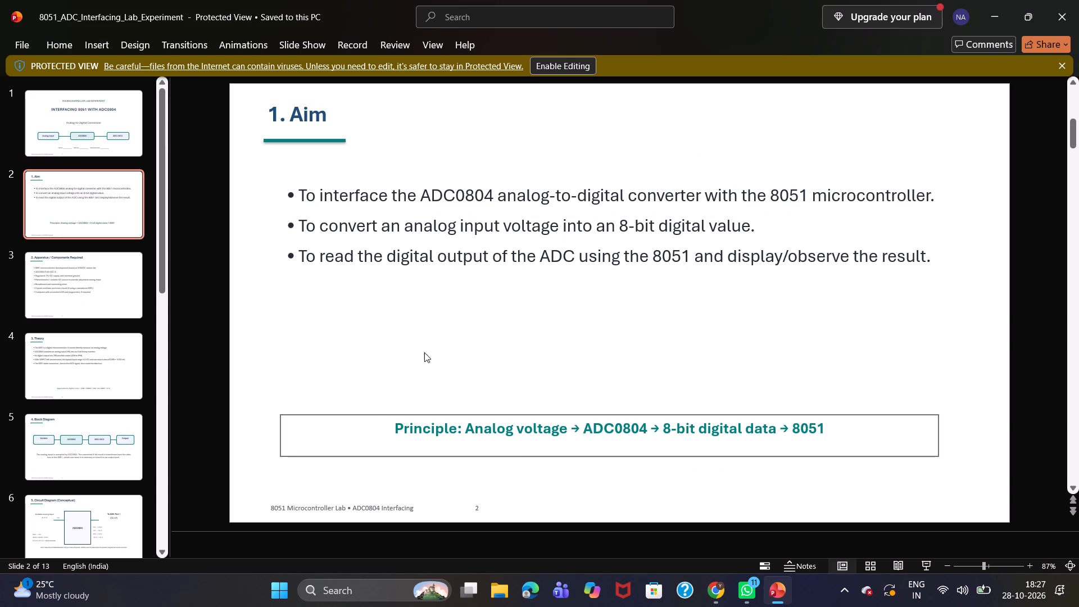
{"action": "left_click", "coordinate": [442, 350]}
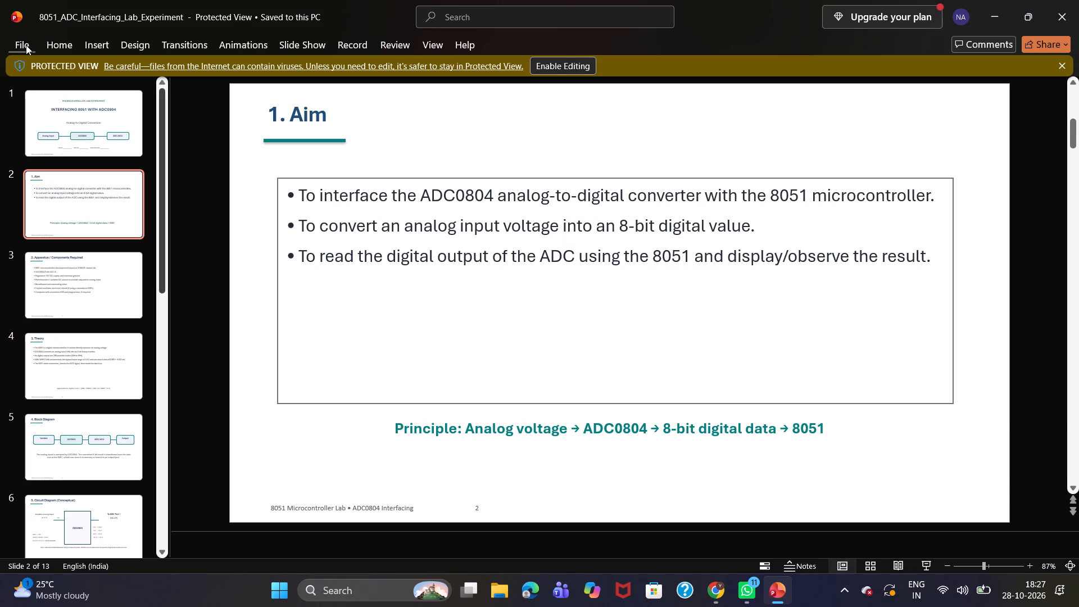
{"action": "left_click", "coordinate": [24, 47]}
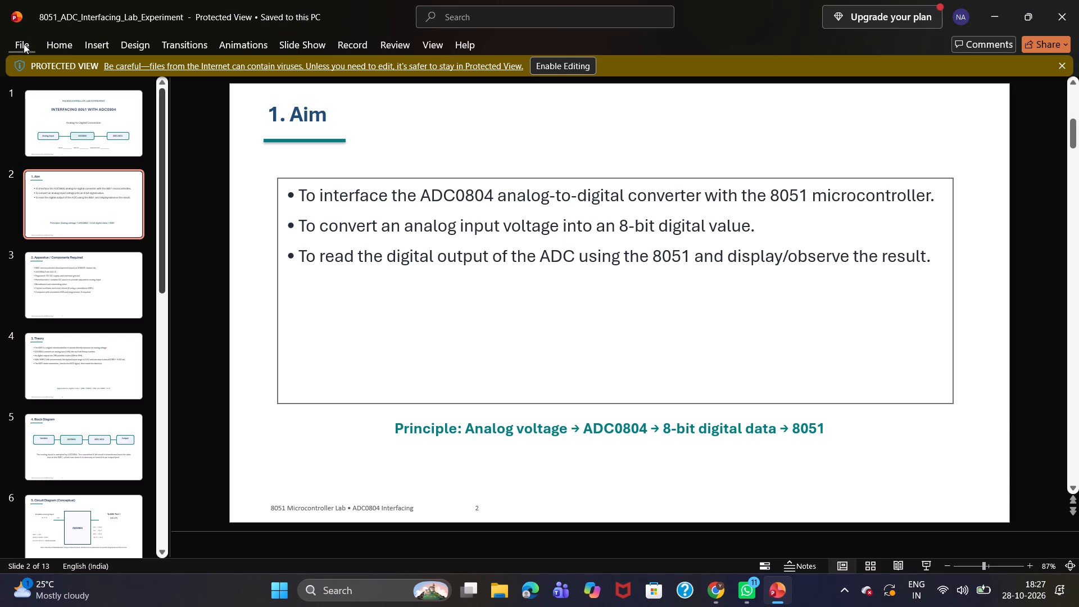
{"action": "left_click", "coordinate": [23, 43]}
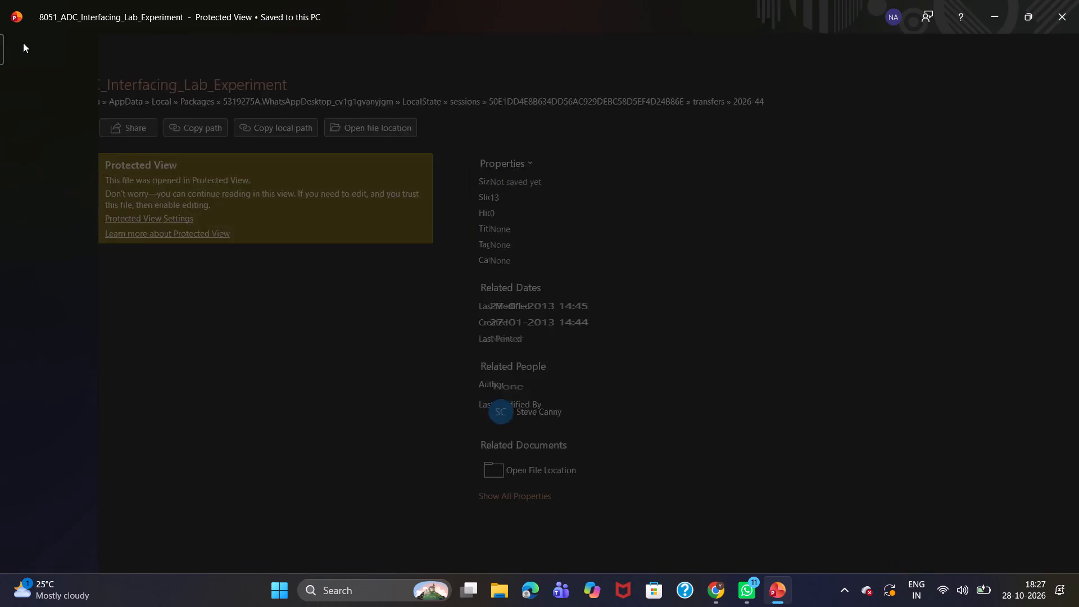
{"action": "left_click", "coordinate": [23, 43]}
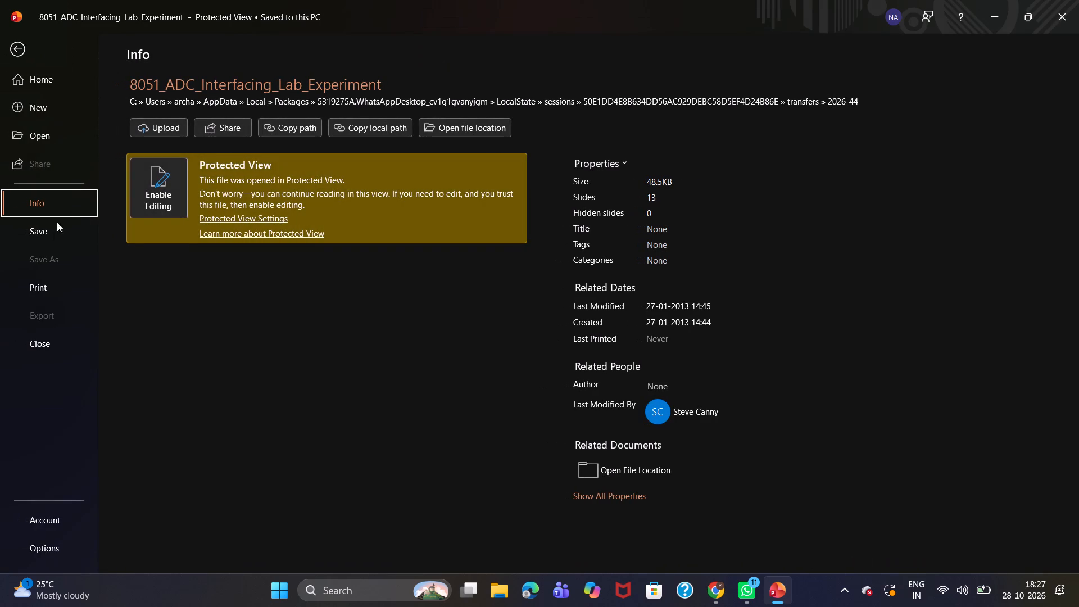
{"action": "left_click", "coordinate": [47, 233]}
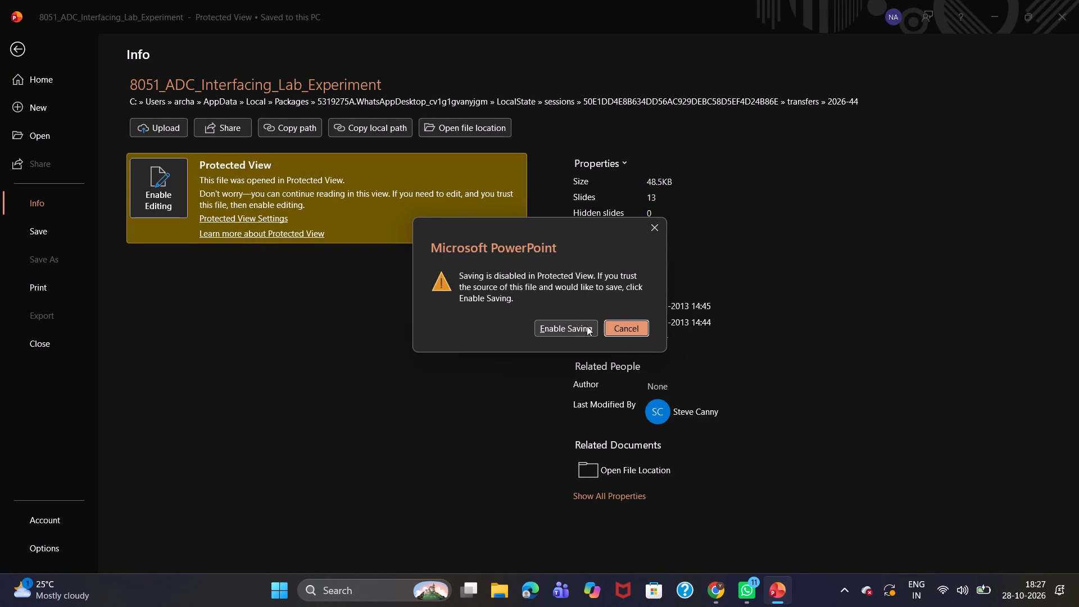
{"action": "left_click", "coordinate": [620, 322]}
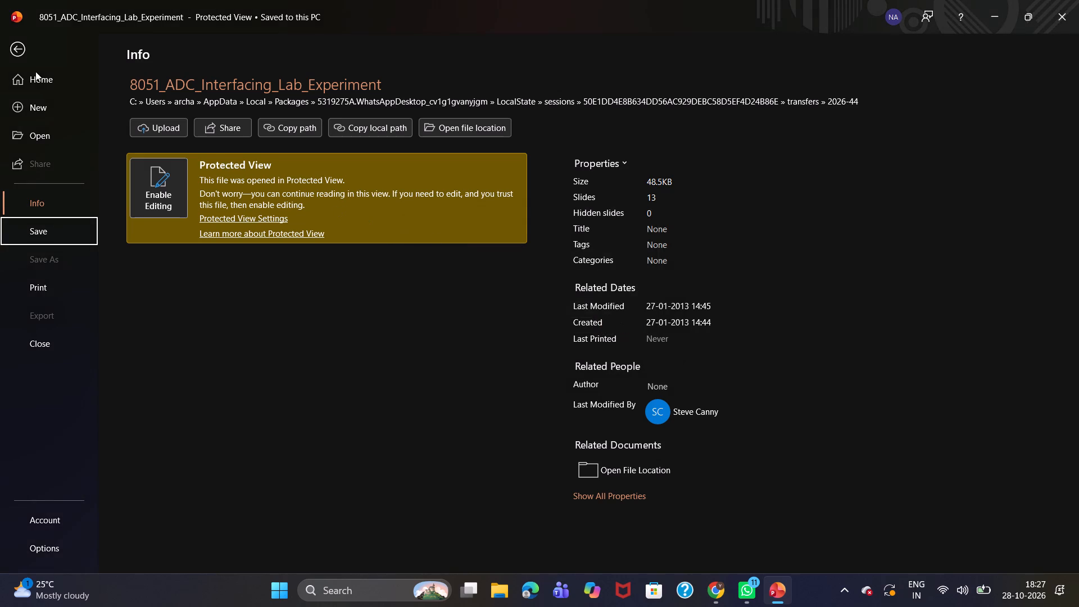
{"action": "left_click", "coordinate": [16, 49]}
Enable editing for the protected presentation.
{"action": "left_click", "coordinate": [556, 66]}
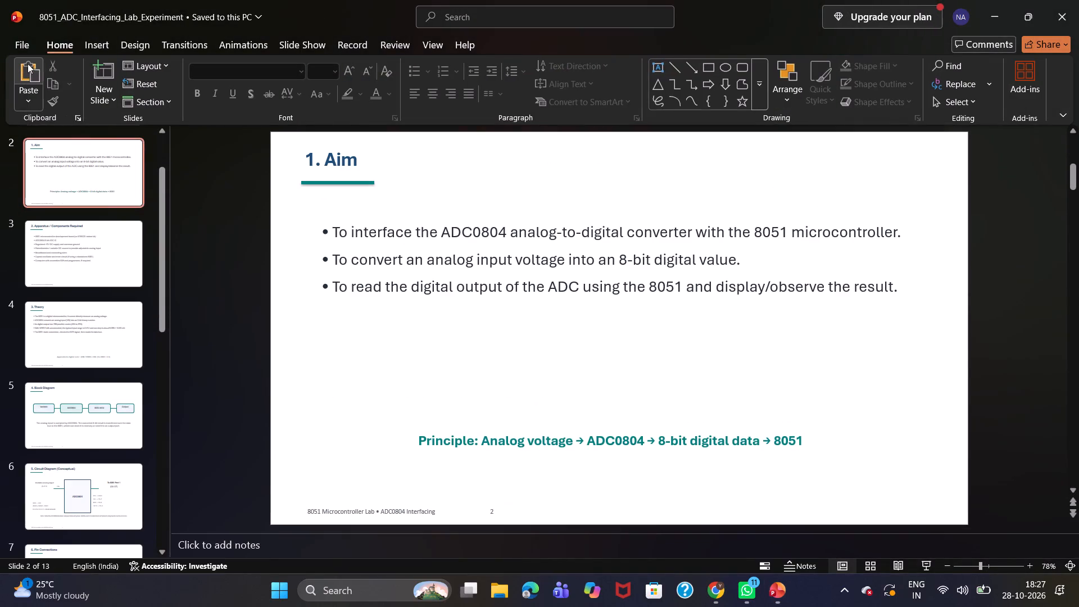
Save a copy of the presentation in the OneDrive folder under the name "mc lab ppt mna".
{"action": "left_click", "coordinate": [27, 48]}
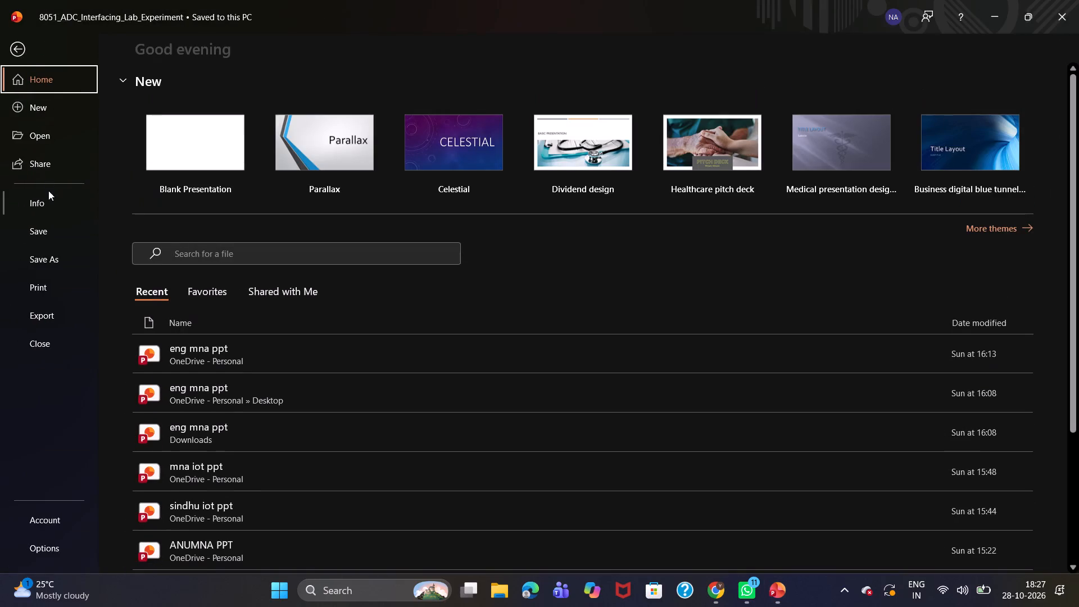
{"action": "left_click", "coordinate": [38, 256]}
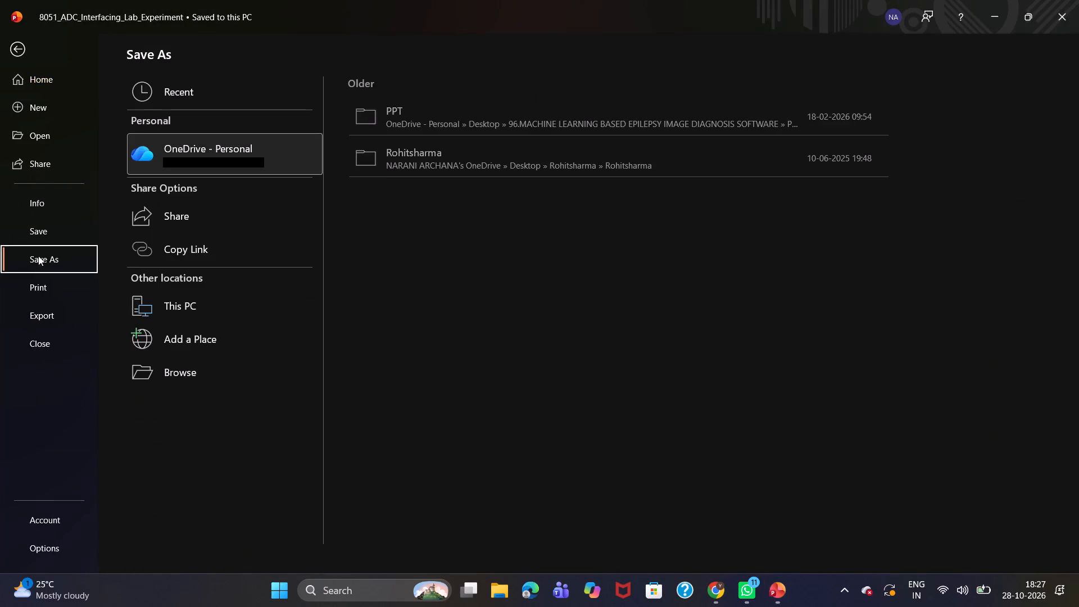
{"action": "left_click", "coordinate": [438, 237]}
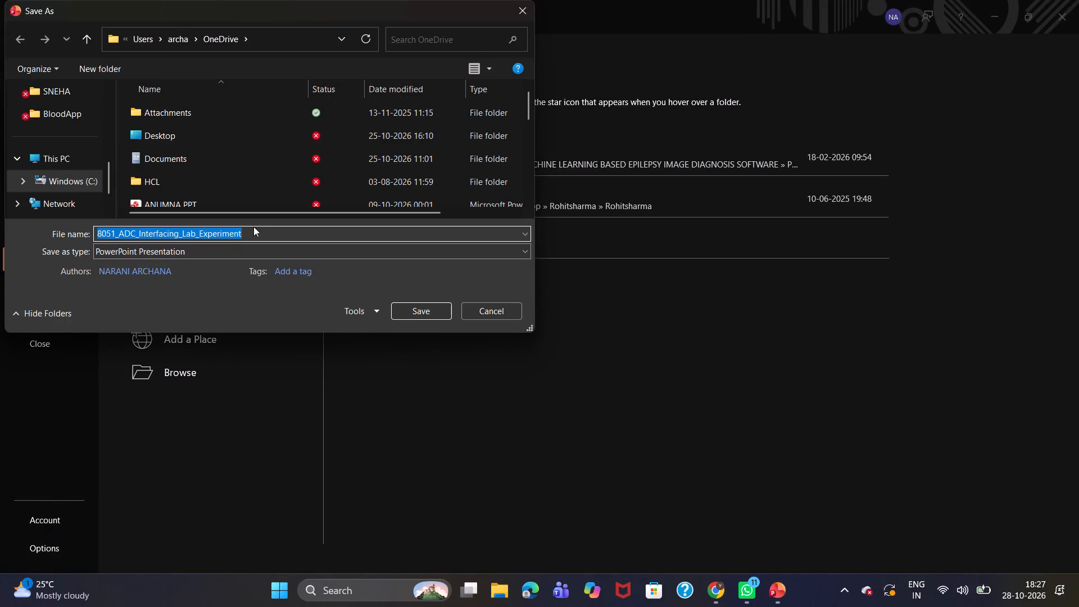
{"action": "key", "text": "BackSpace"}
{"action": "type", "text": "mc"}
{"action": "key", "text": "space"}
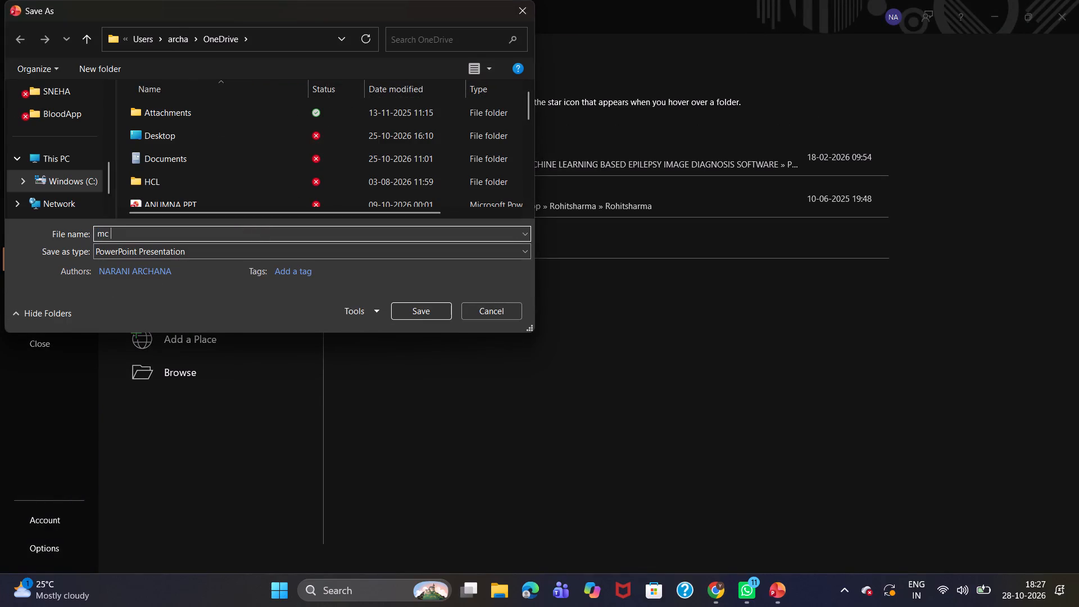
{"action": "type", "text": "lab ppt mna"}
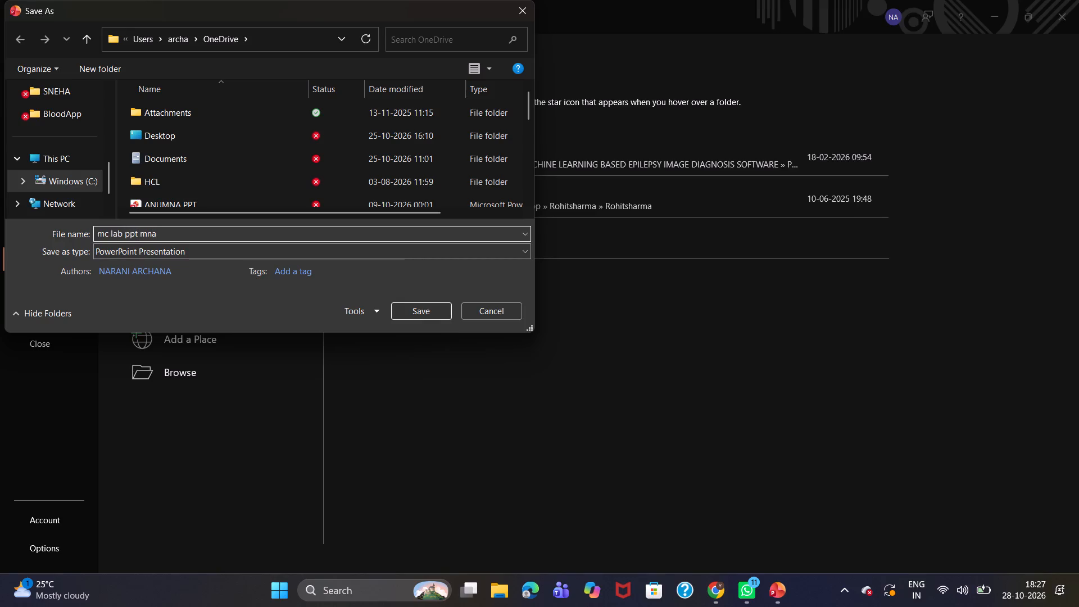
{"action": "key", "text": "Return"}
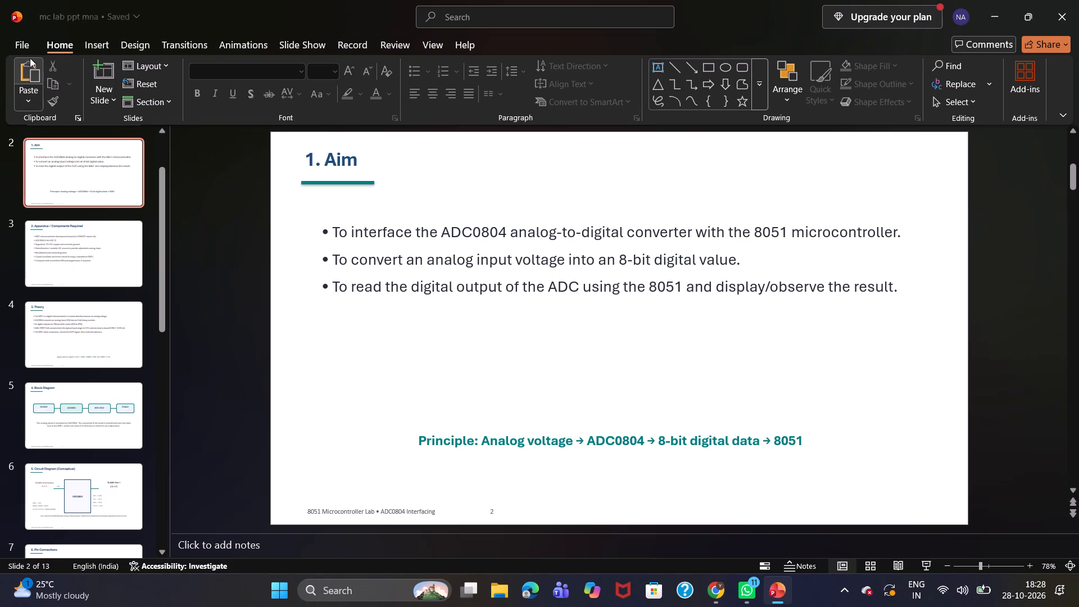
Close the command prompt window that covers the presentation.
{"action": "scroll", "coordinate": [487, 300], "scroll_direction": "up", "scroll_amount": 6}
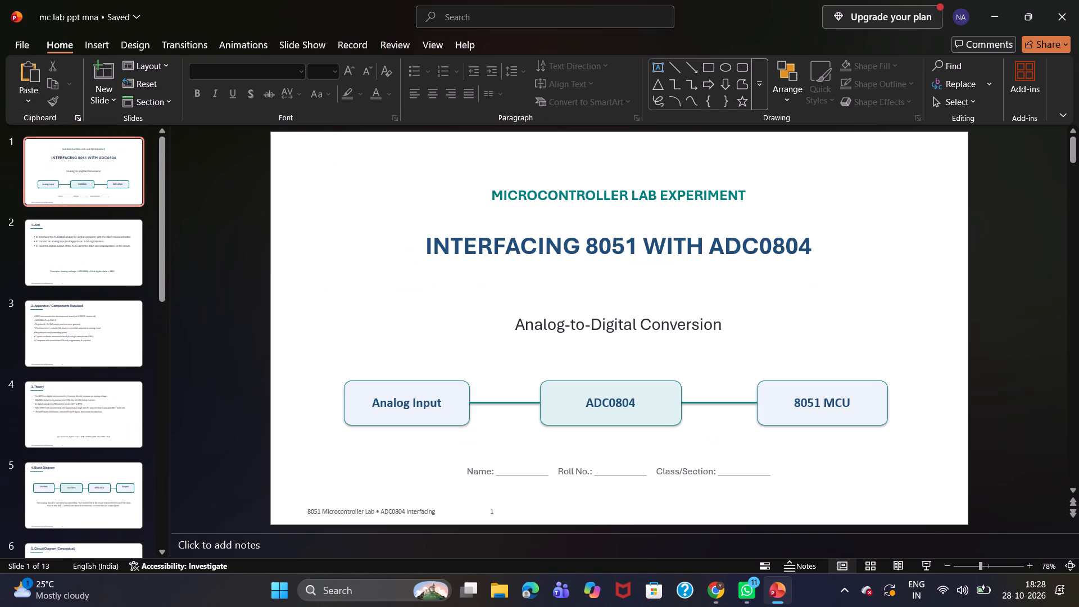
{"action": "scroll", "coordinate": [488, 268], "scroll_direction": "down", "scroll_amount": 1}
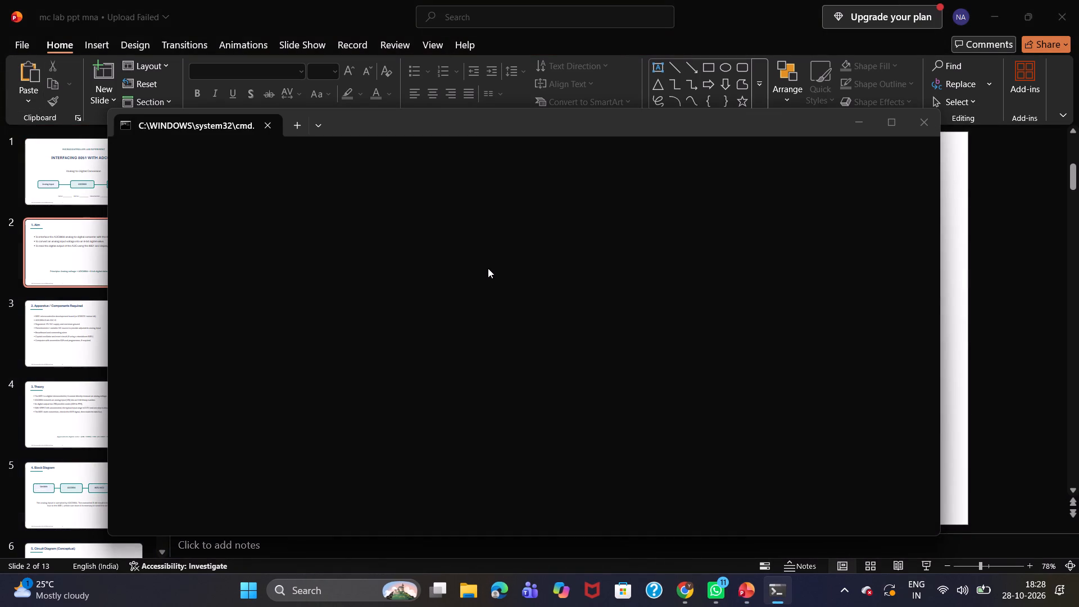
{"action": "left_click", "coordinate": [923, 126]}
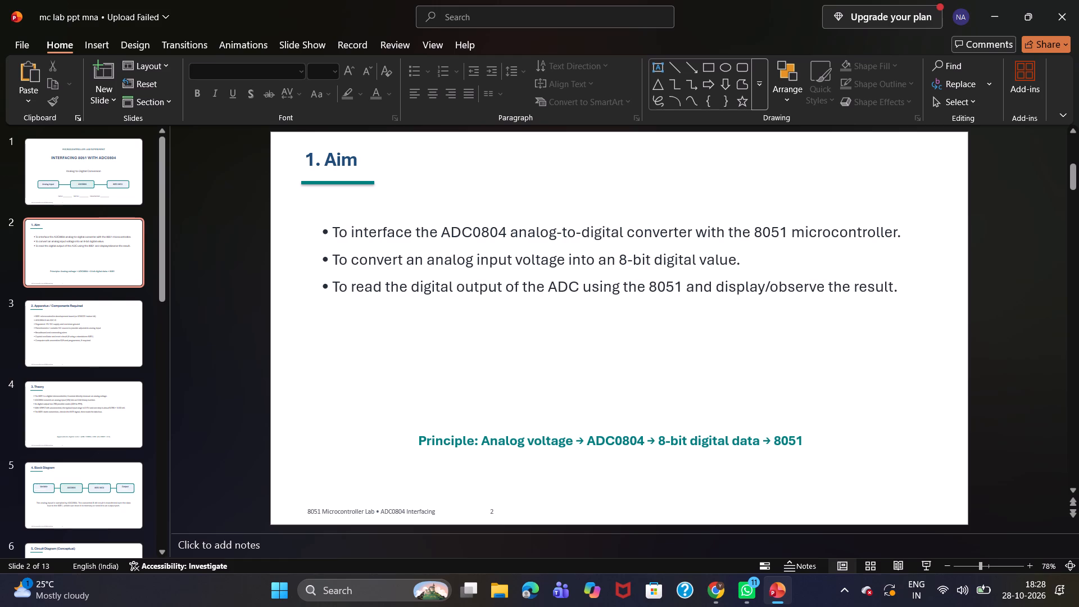
Cut the "8051 Microcontroller Lab • ADC0804 Interfacing" footer text box from the title slide.
{"action": "scroll", "coordinate": [388, 455], "scroll_direction": "down", "scroll_amount": 1}
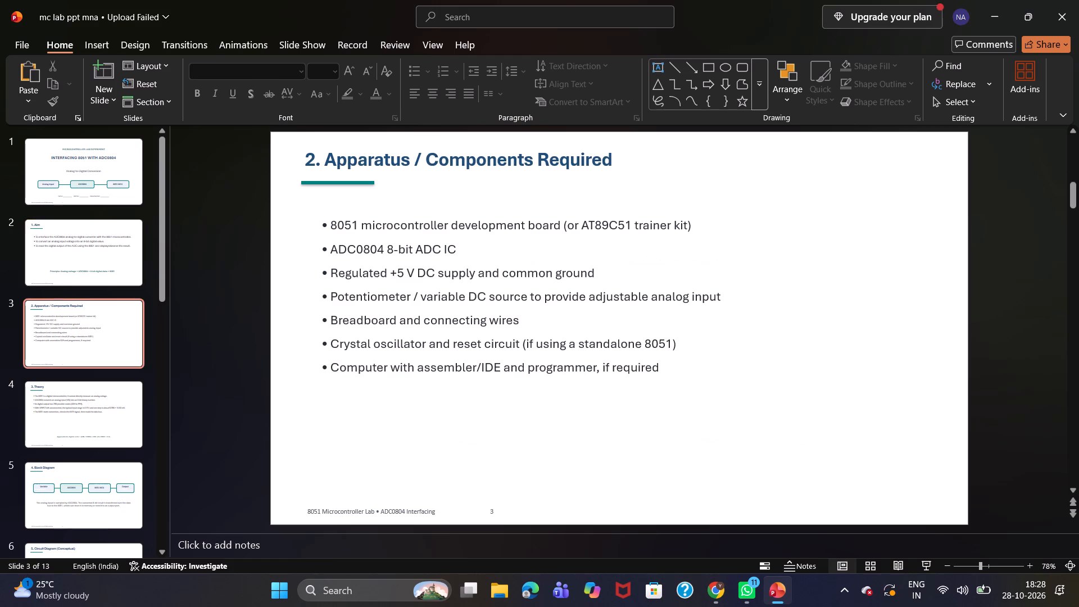
{"action": "scroll", "coordinate": [388, 455], "scroll_direction": "down", "scroll_amount": 1}
{"action": "scroll", "coordinate": [388, 455], "scroll_direction": "up", "scroll_amount": 3}
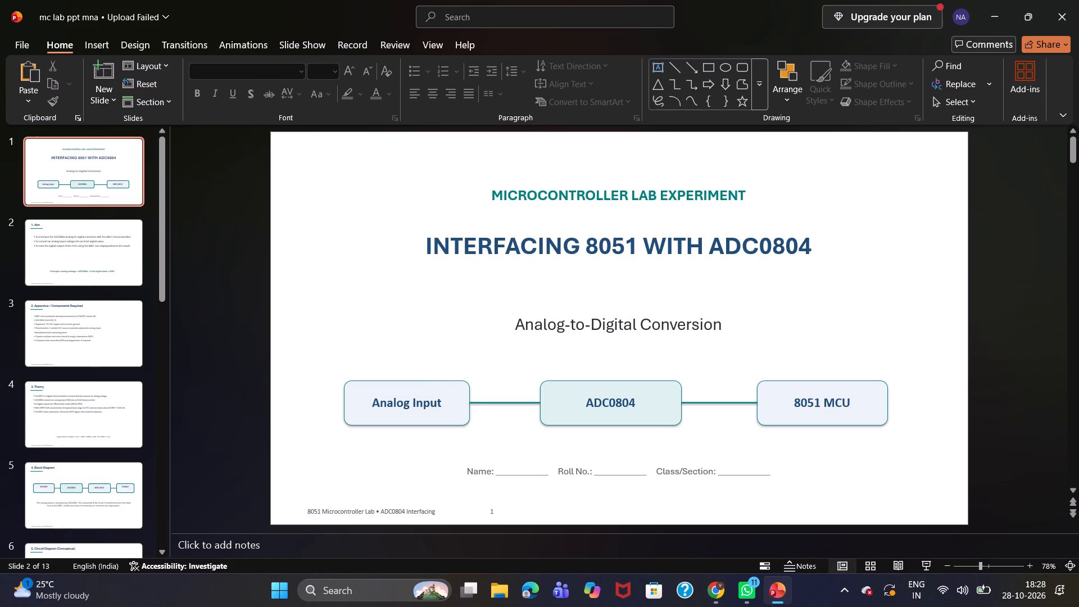
{"action": "left_click", "coordinate": [378, 514]}
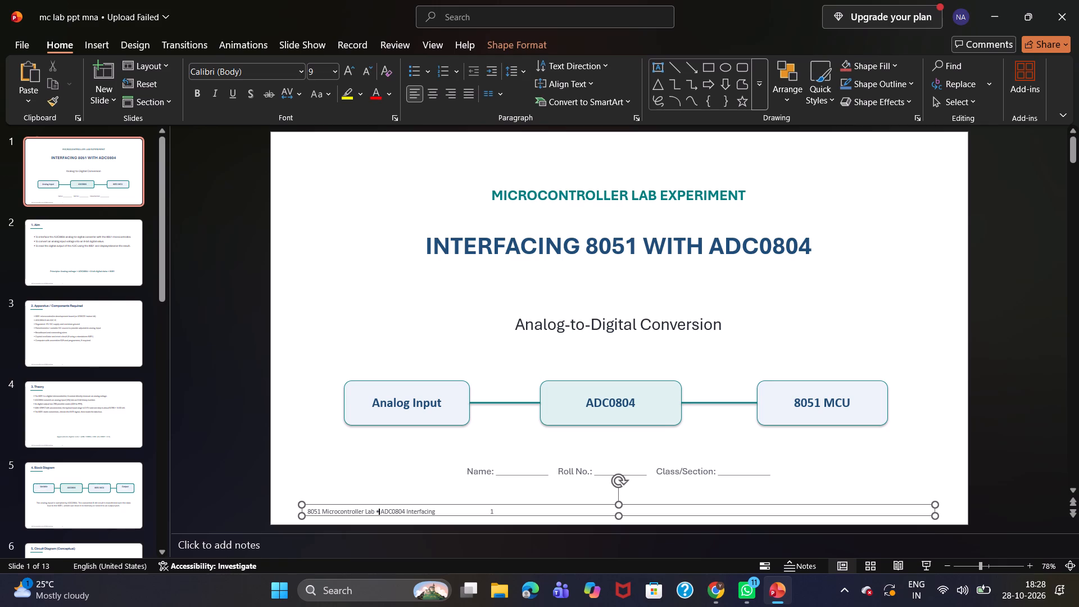
{"action": "right_click", "coordinate": [384, 504]}
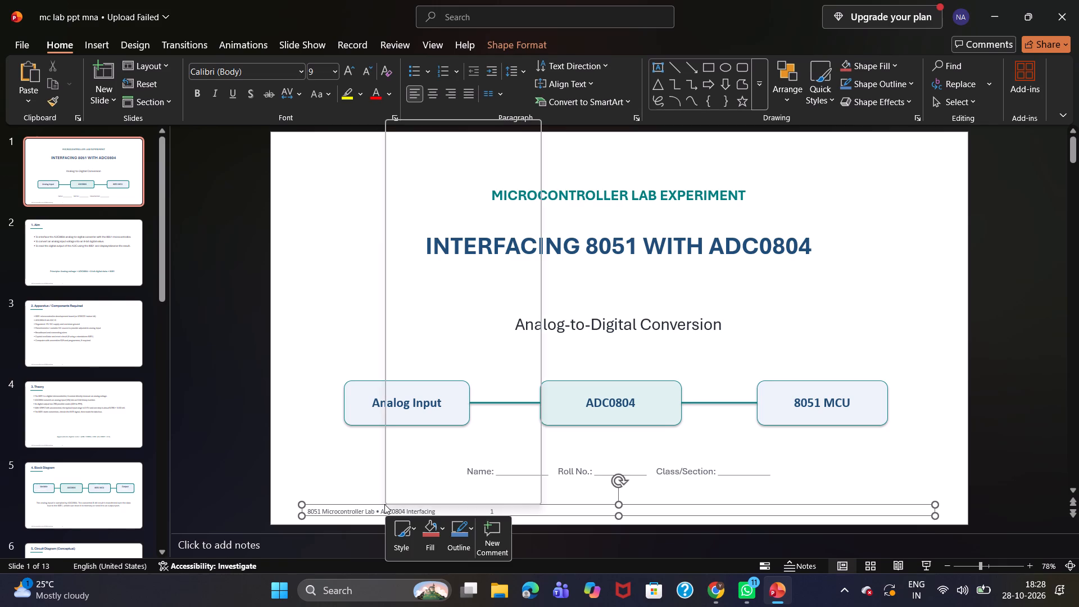
{"action": "left_click", "coordinate": [432, 159]}
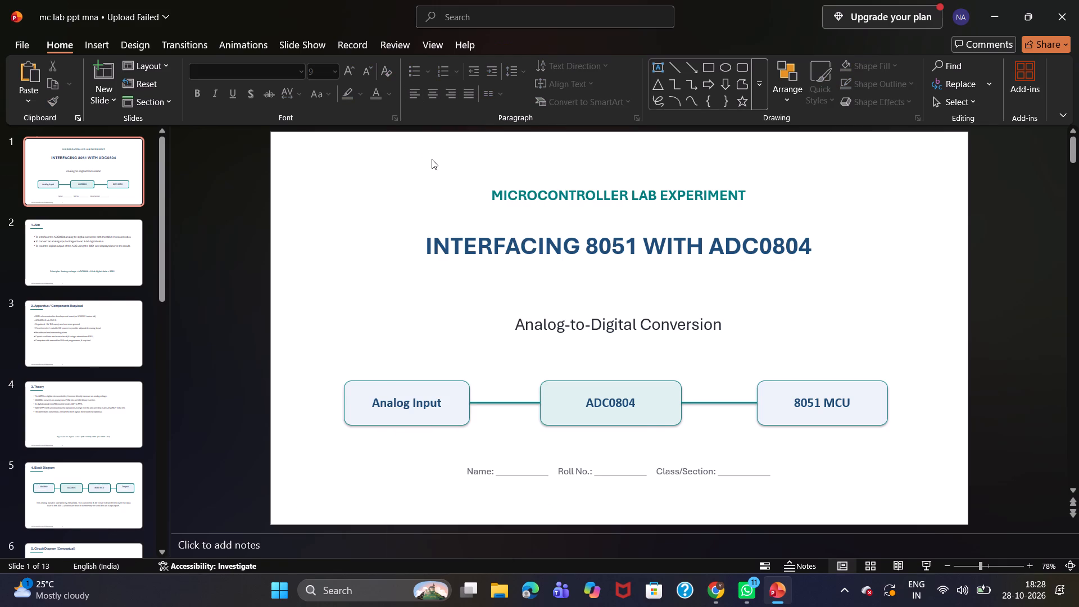
Cut the footer text box with the lab name and slide number from slide 2, "1. Aim".
{"action": "key", "text": "Down"}
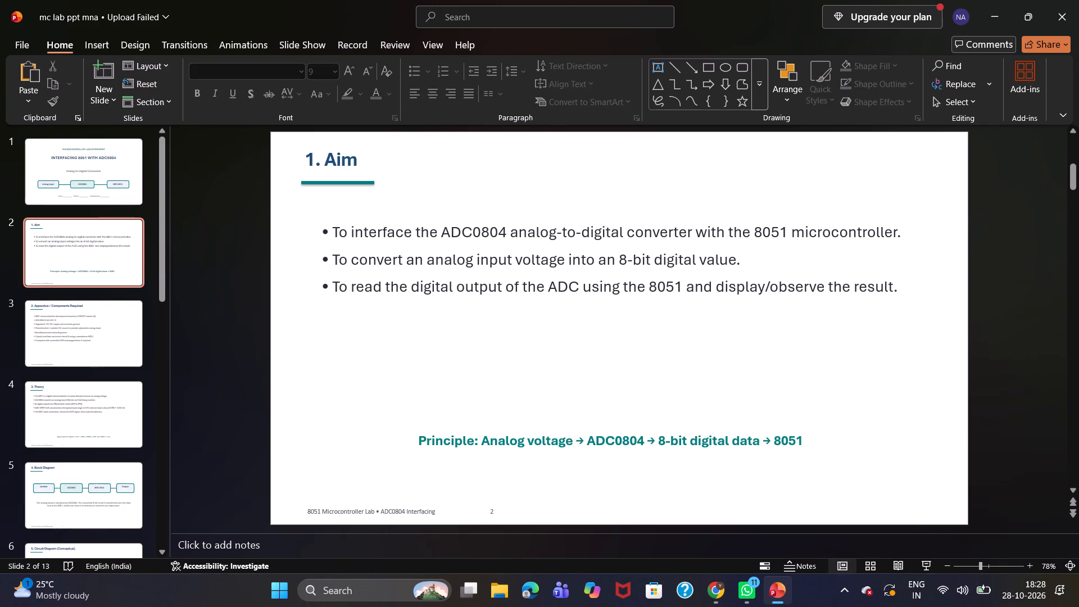
{"action": "left_click", "coordinate": [379, 509]}
{"action": "right_click", "coordinate": [387, 504]}
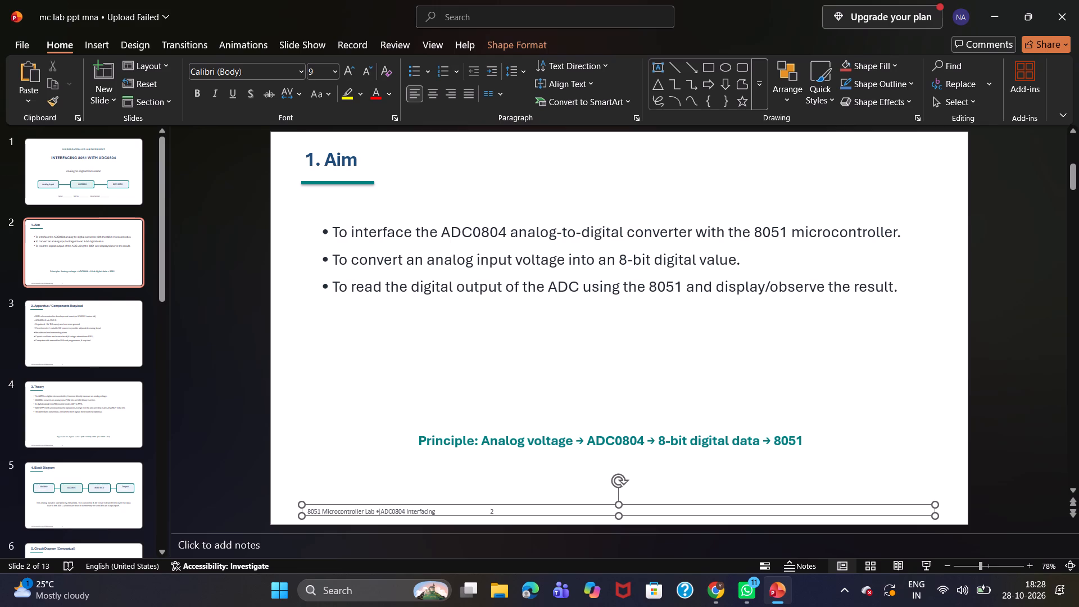
{"action": "left_click", "coordinate": [450, 150]}
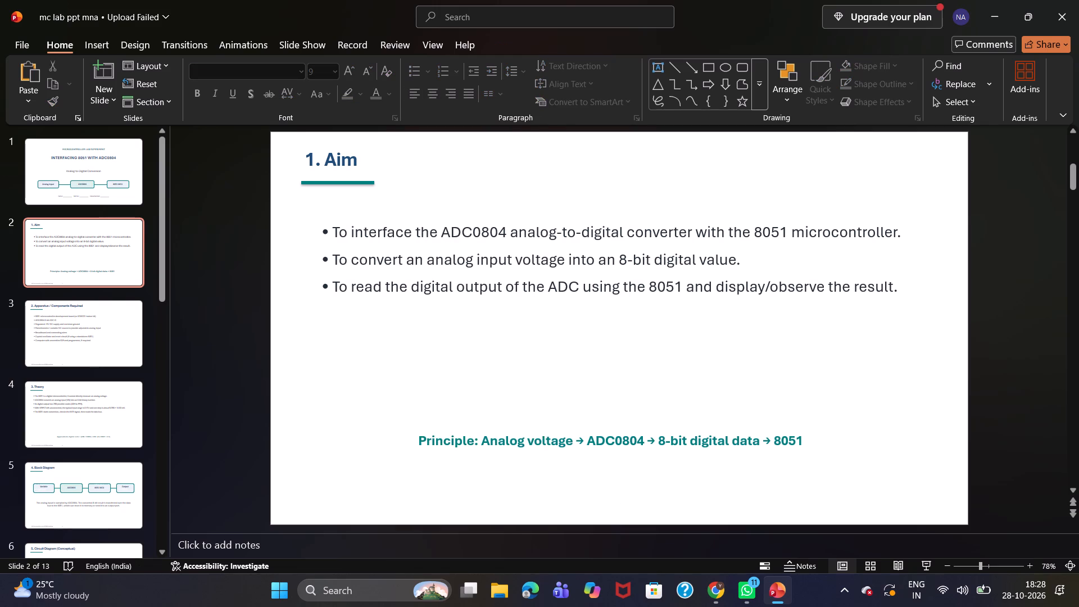
Cut the footer text box with the lab name and slide number from slide 3, "2. Apparatus / Components Required".
{"action": "key", "text": "Down"}
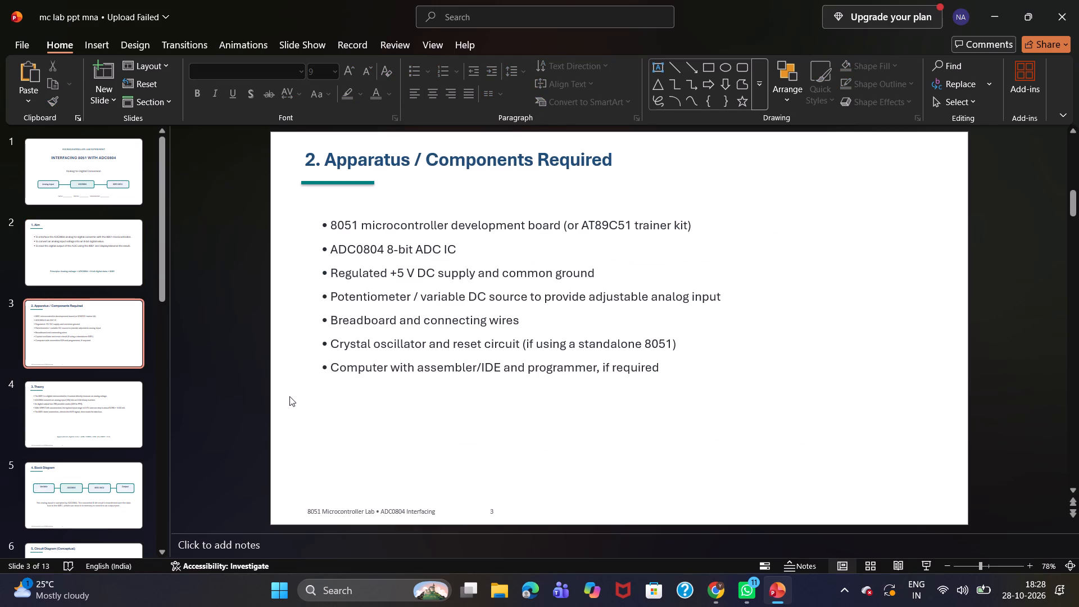
{"action": "left_click", "coordinate": [336, 518]}
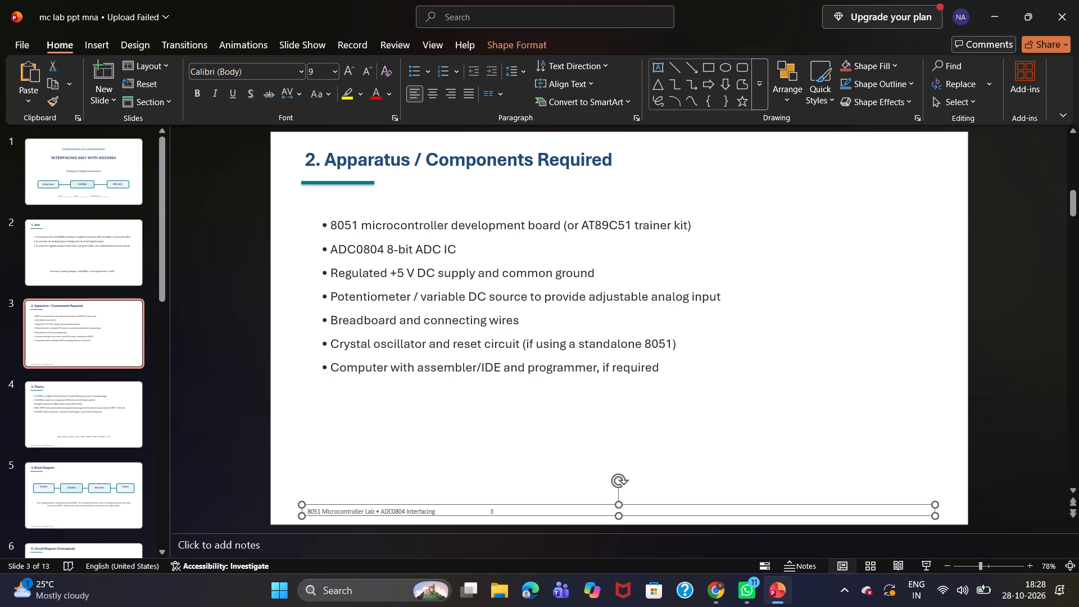
{"action": "right_click", "coordinate": [338, 505]}
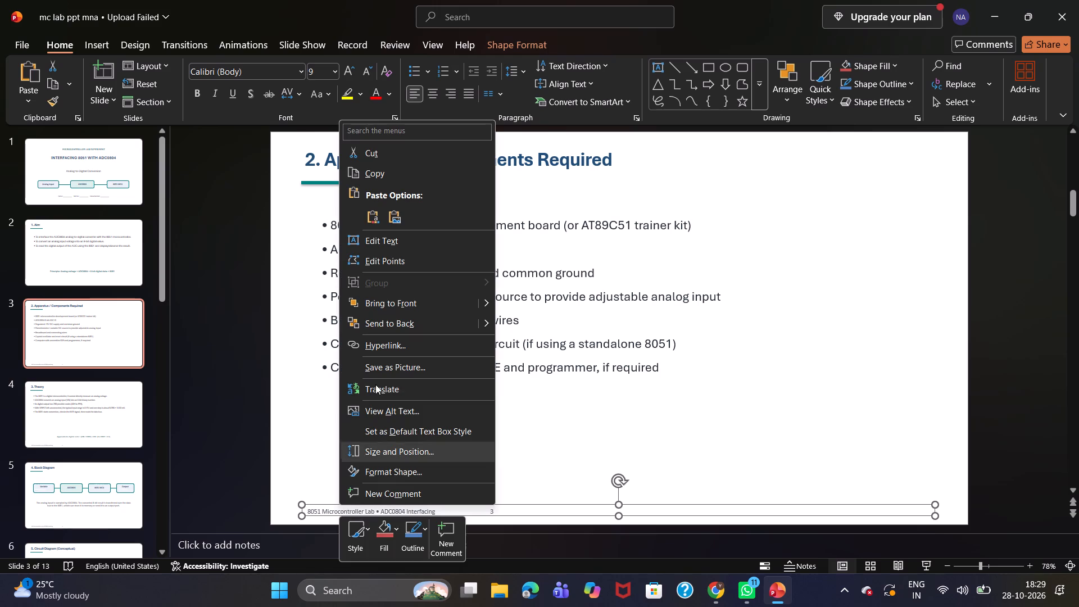
{"action": "left_click", "coordinate": [415, 151]}
Cut the footer text box with the lab name and slide number from slide 4, "3. Theory".
{"action": "key", "text": "Down"}
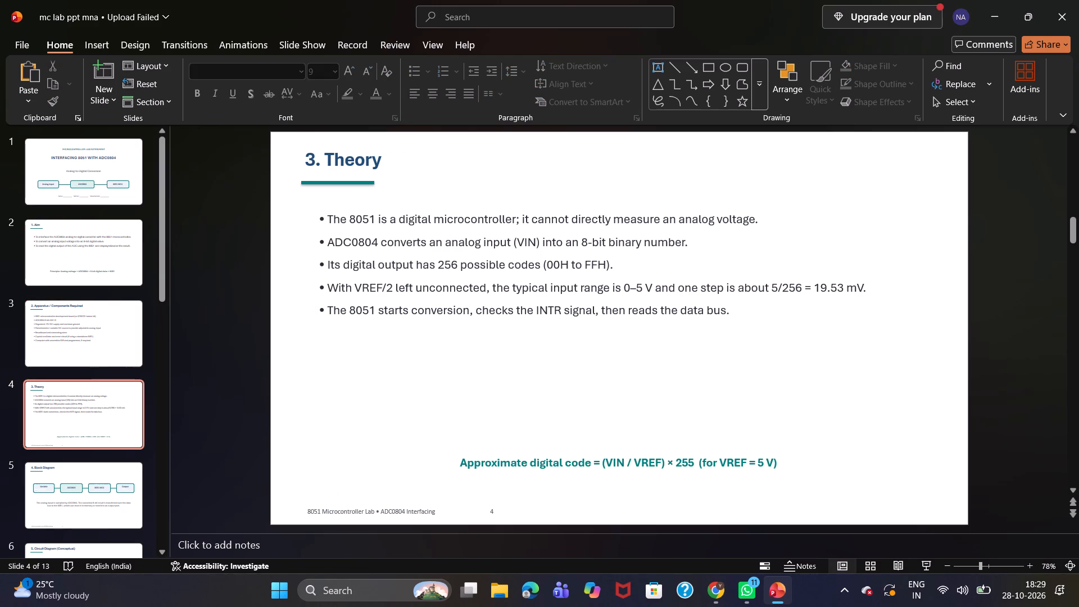
{"action": "left_click", "coordinate": [344, 509]}
{"action": "right_click", "coordinate": [345, 503]}
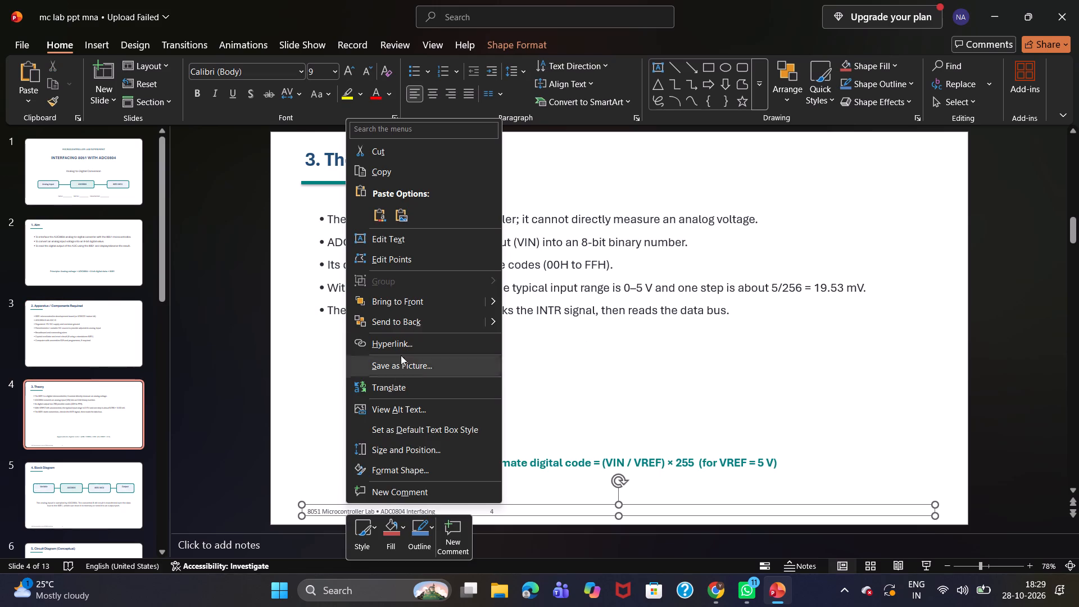
{"action": "left_click", "coordinate": [414, 147]}
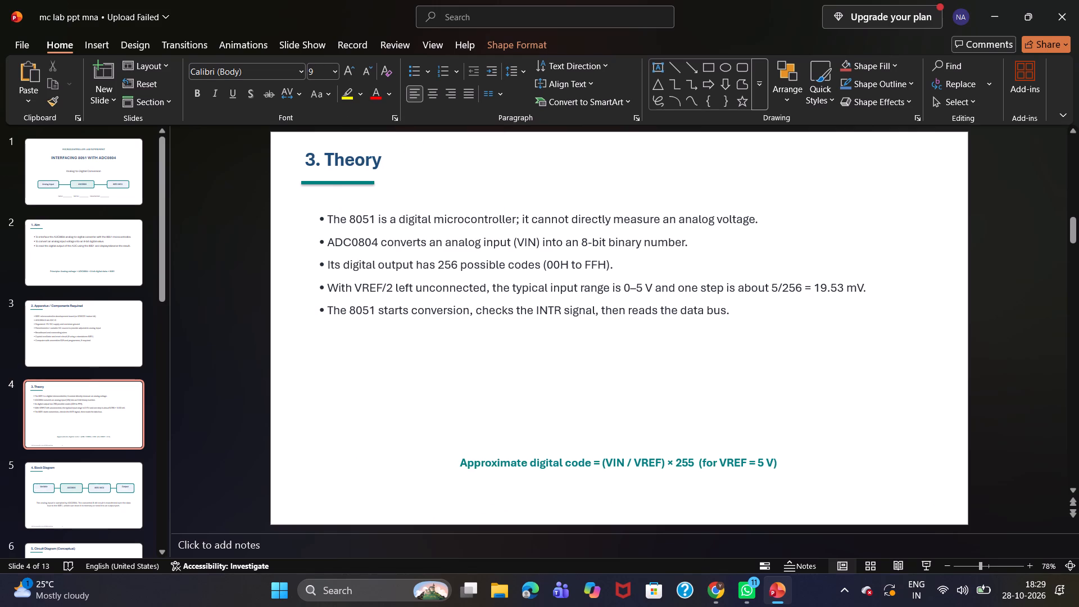
Cut the footer text box with the lab name and slide number from slide 5, "4. Block Diagram".
{"action": "key", "text": "Down"}
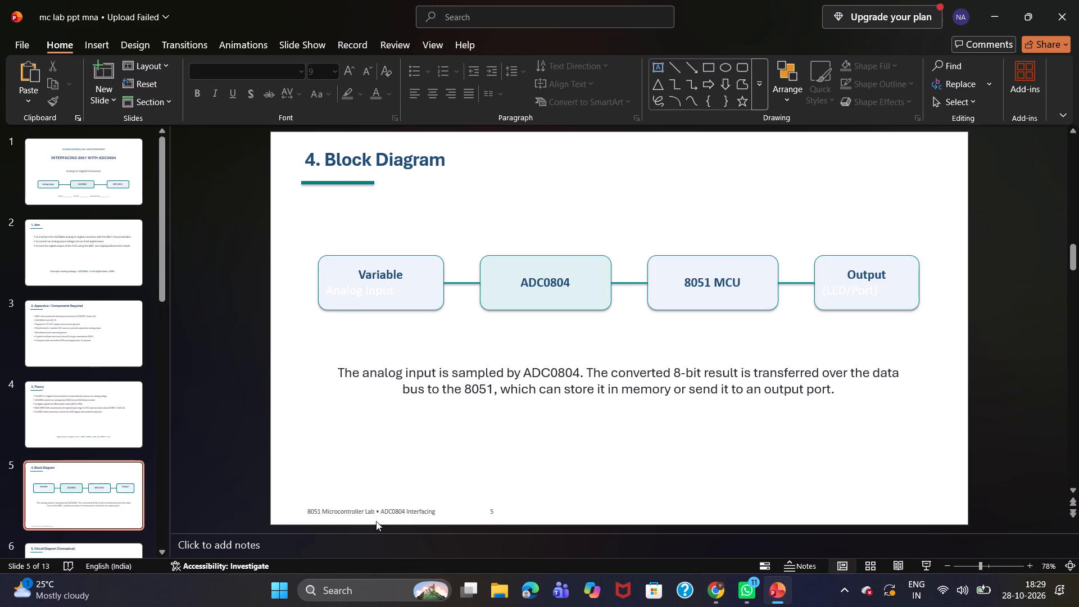
{"action": "left_click_drag", "start_coordinate": [370, 511], "coordinate": [365, 505]}
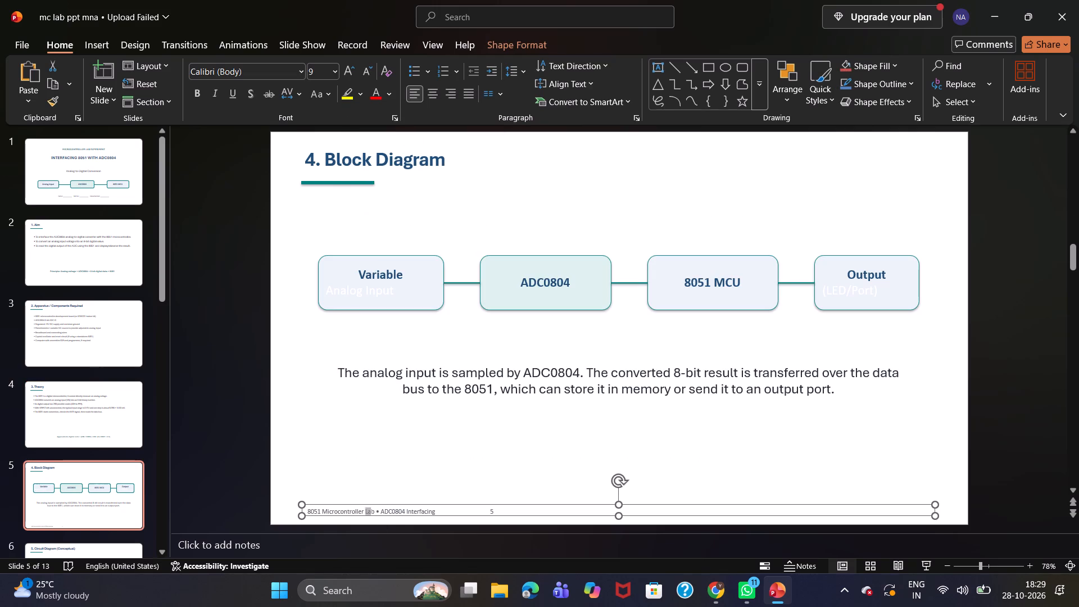
{"action": "left_click_drag", "start_coordinate": [365, 505], "coordinate": [379, 504]}
{"action": "left_click_drag", "start_coordinate": [379, 504], "coordinate": [429, 483]}
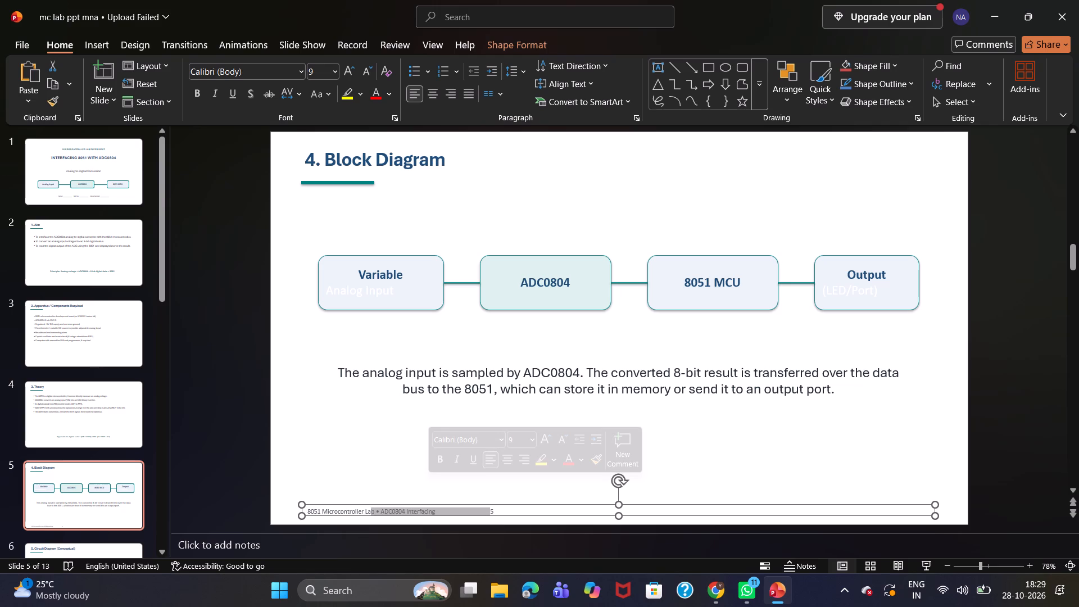
{"action": "right_click", "coordinate": [353, 515]}
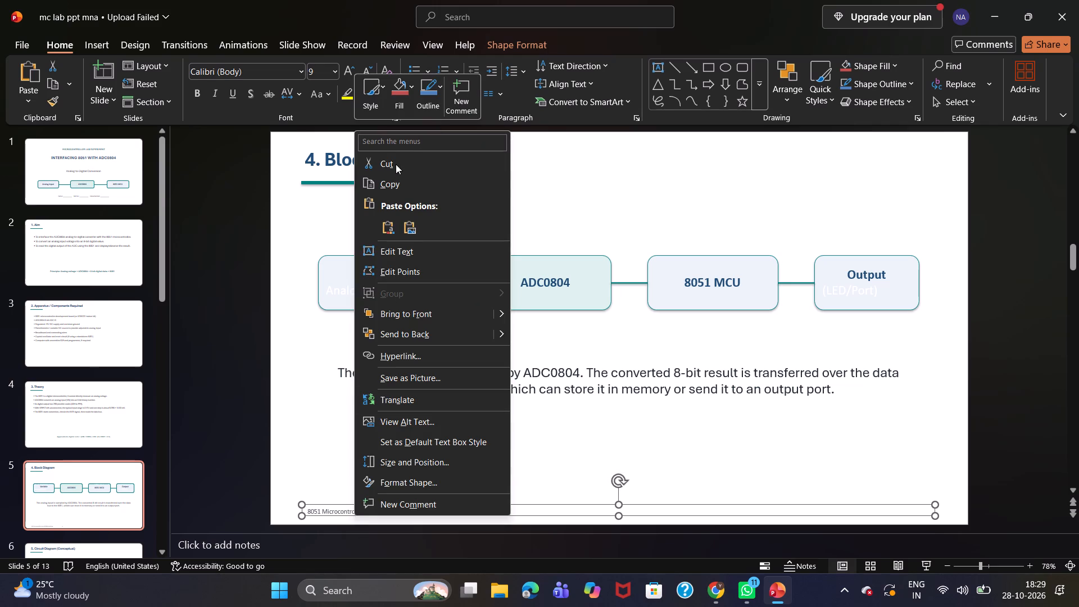
{"action": "left_click", "coordinate": [396, 162]}
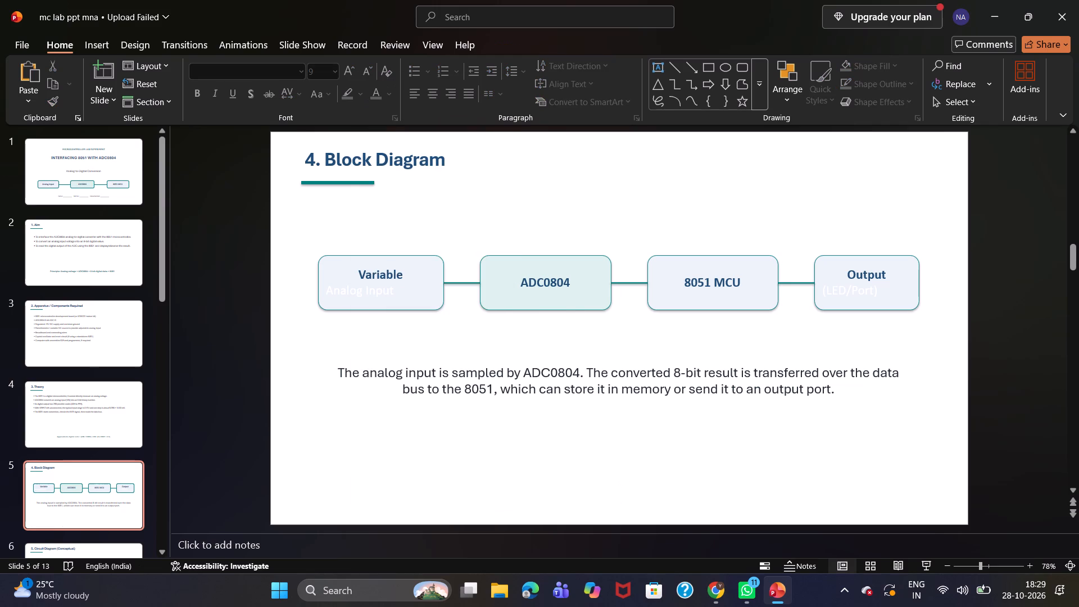
Cut the footer text box with the lab name and slide number from slide 6, "5. Circuit Diagram (Conceptual)".
{"action": "key", "text": "Down"}
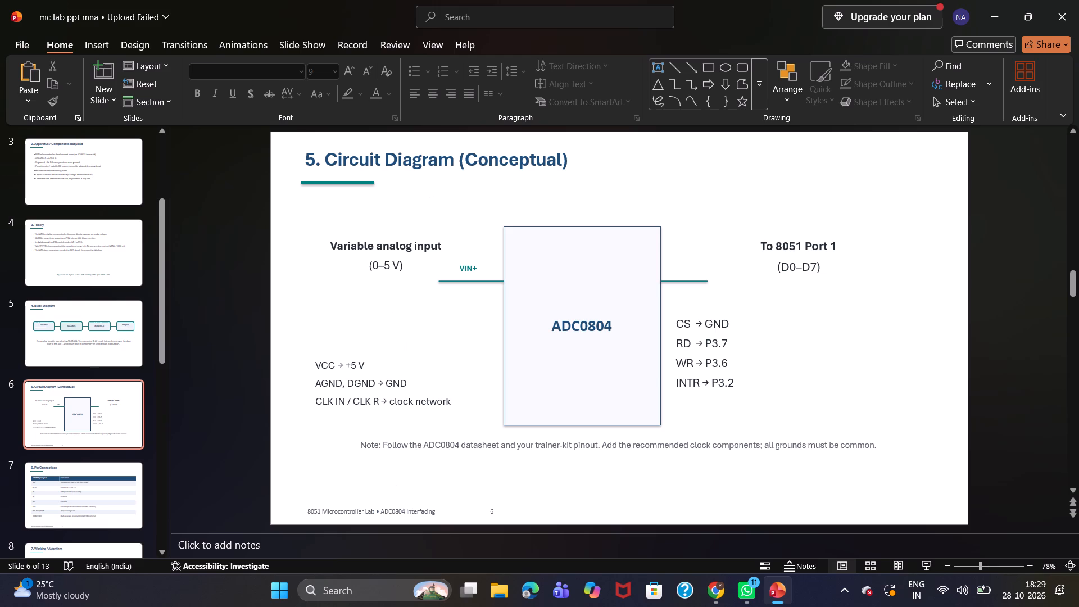
{"action": "left_click", "coordinate": [352, 509]}
{"action": "right_click", "coordinate": [358, 505]}
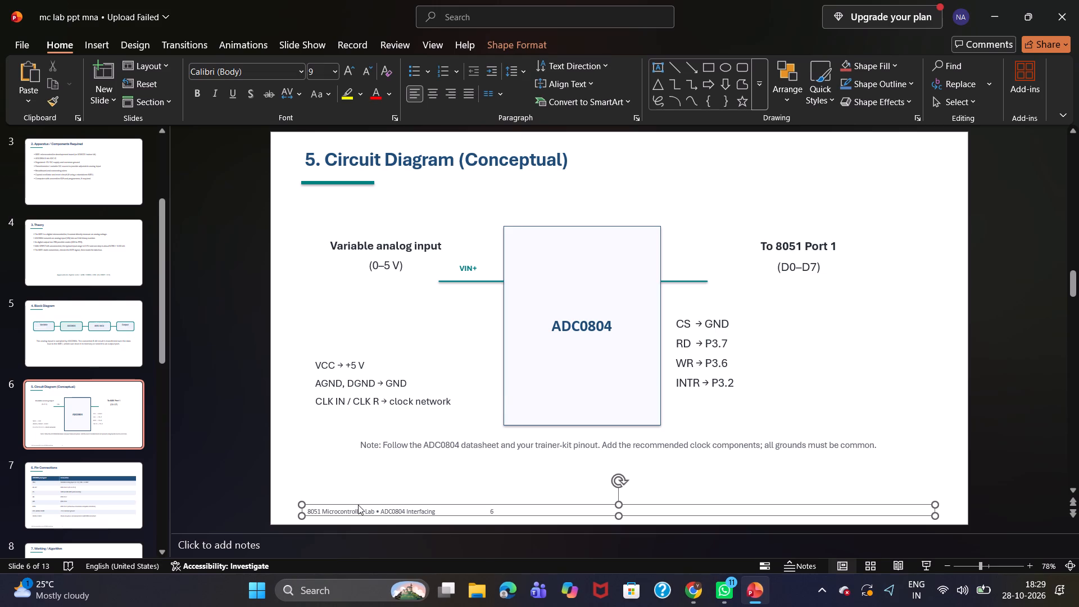
{"action": "left_click", "coordinate": [414, 157]}
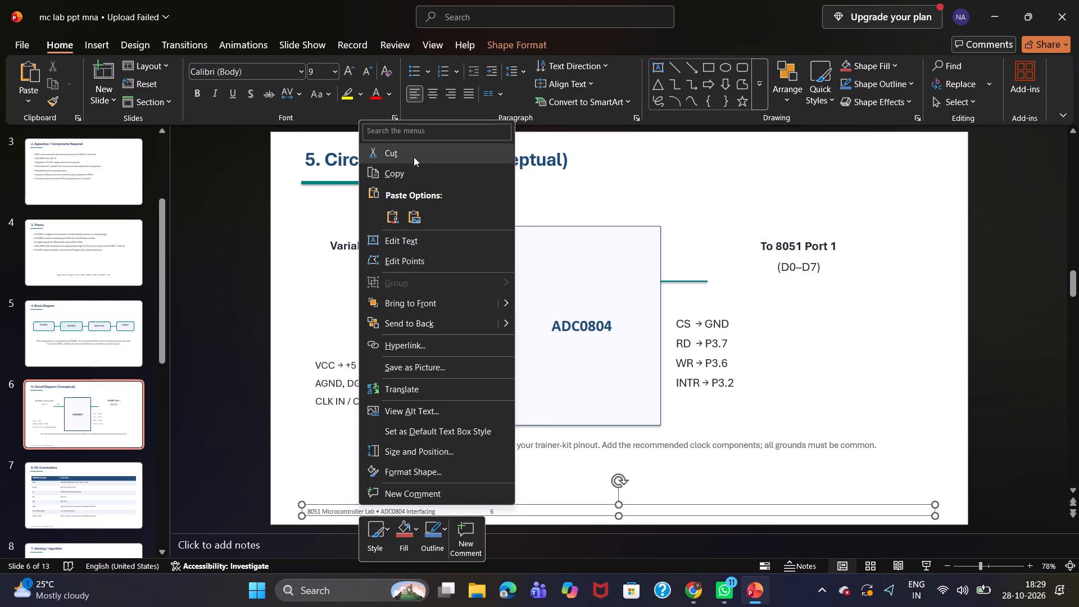
Cut the footer text box with the lab name and slide number from slide 7, "6. Pin Connections".
{"action": "key", "text": "Down"}
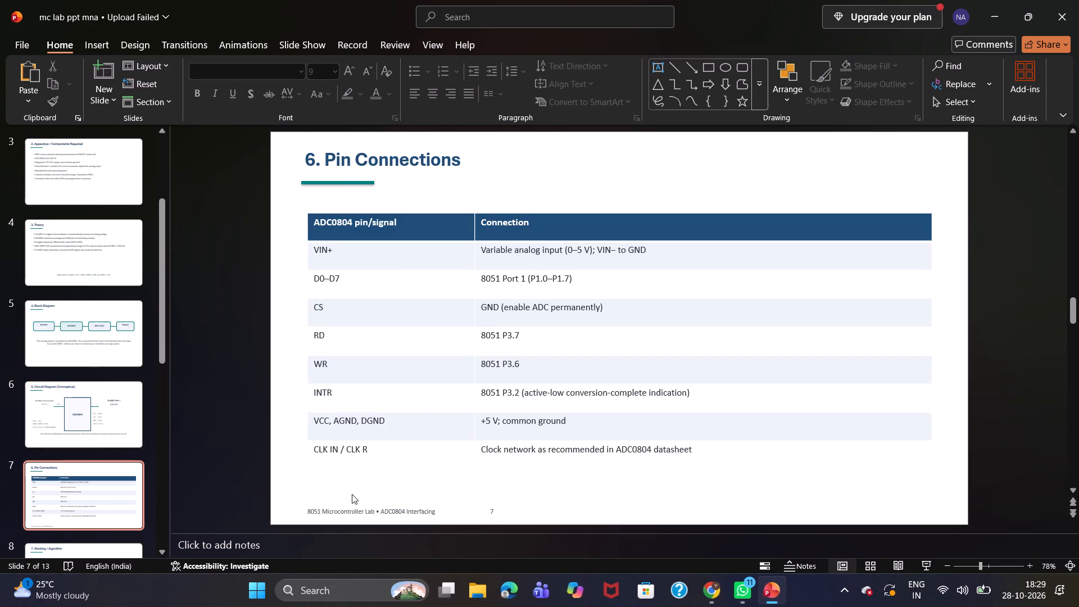
{"action": "left_click", "coordinate": [368, 513]}
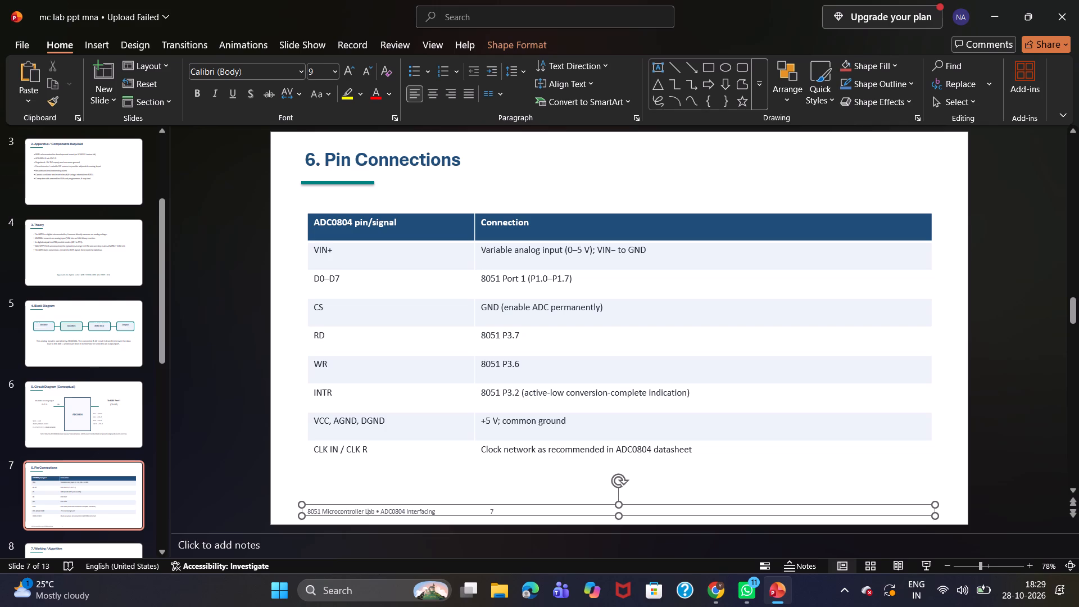
{"action": "right_click", "coordinate": [371, 502]}
{"action": "left_click", "coordinate": [448, 154]}
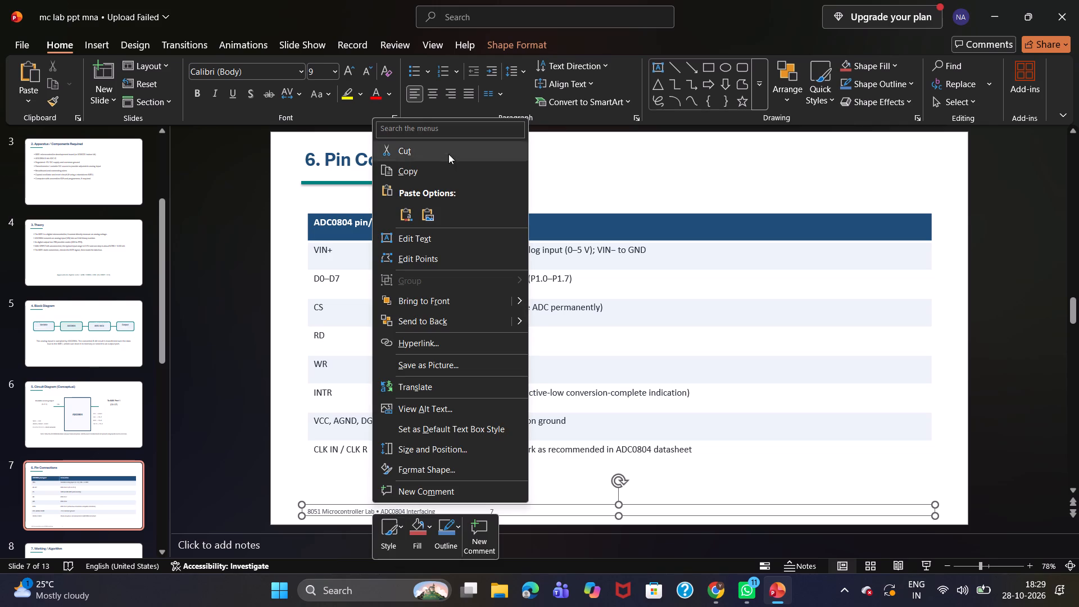
Cut the footer text box with the lab name and slide number from slide 8, "7. Working / Algorithm".
{"action": "key", "text": "Down"}
{"action": "scroll", "coordinate": [448, 154], "scroll_direction": "up", "scroll_amount": 1}
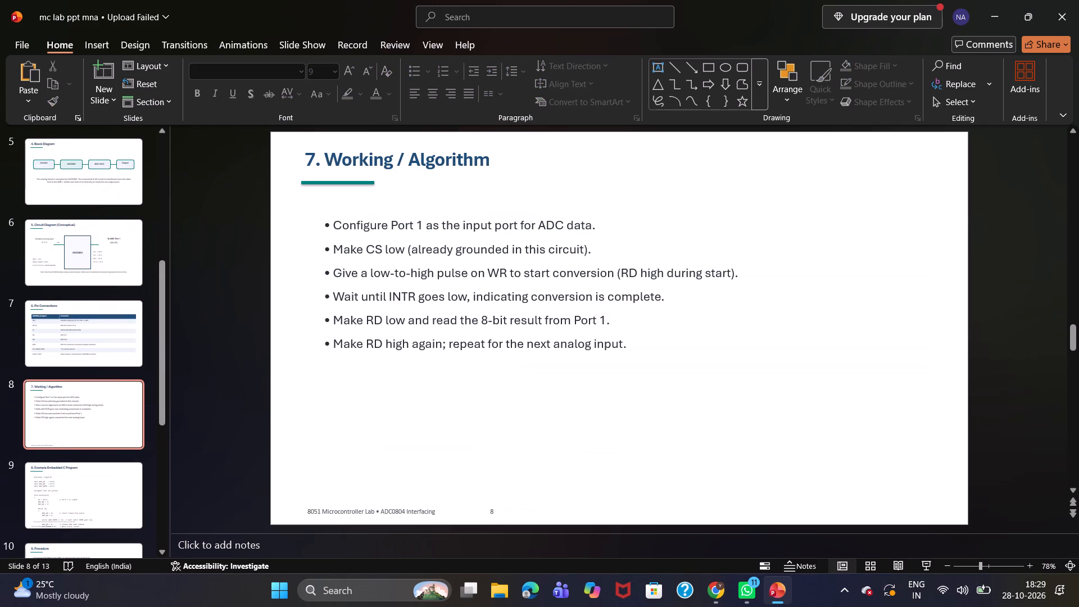
{"action": "left_click", "coordinate": [364, 513]}
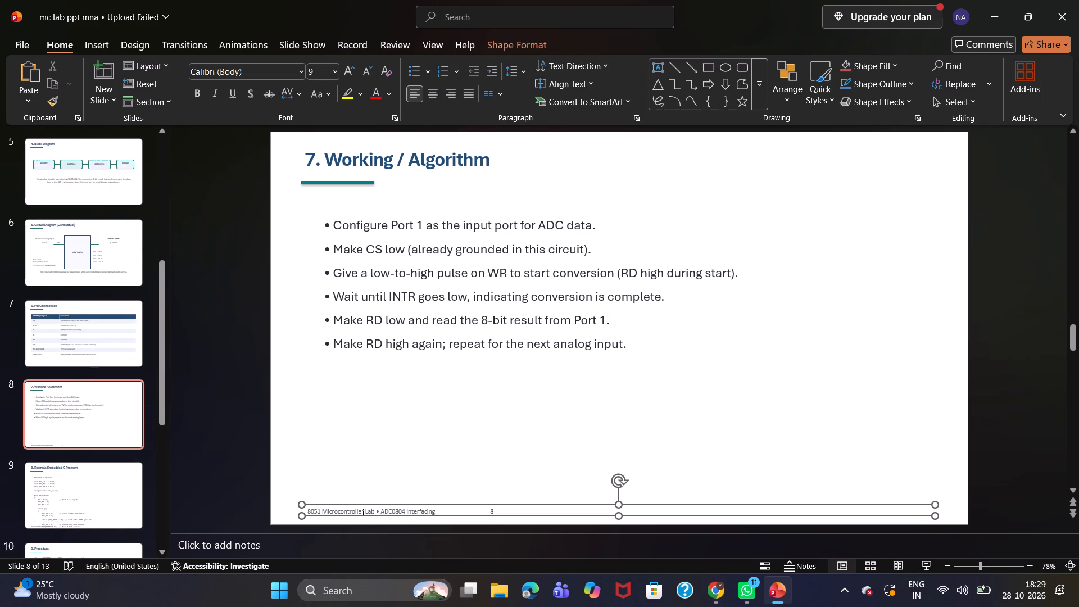
{"action": "right_click", "coordinate": [370, 503]}
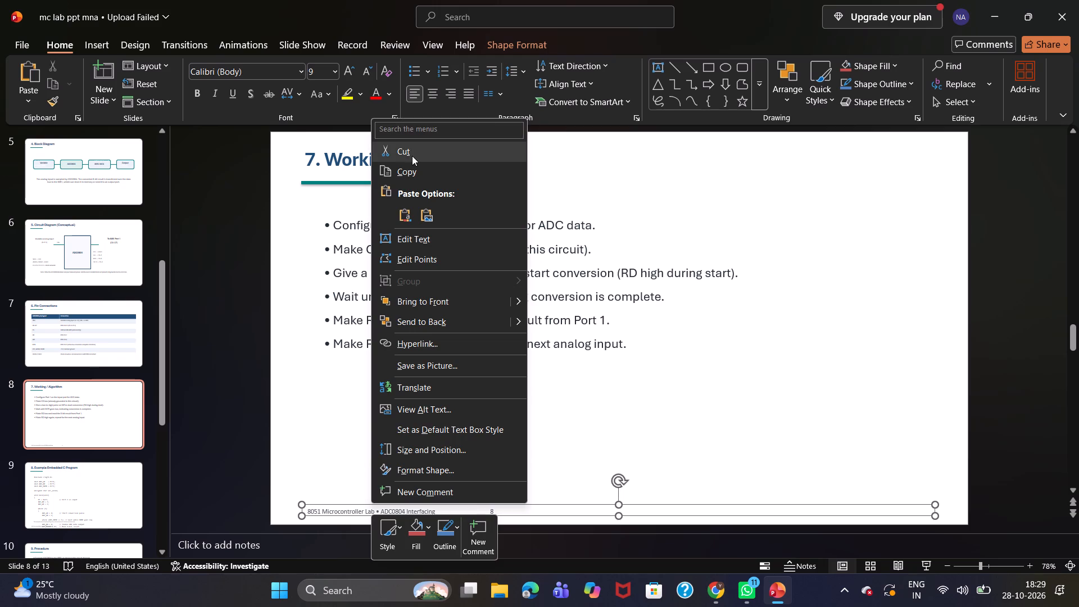
{"action": "left_click", "coordinate": [412, 156]}
Move the code text box on slide 9, "8. Example Embedded C Program", slightly up, closer to the heading's underline.
{"action": "key", "text": "Down"}
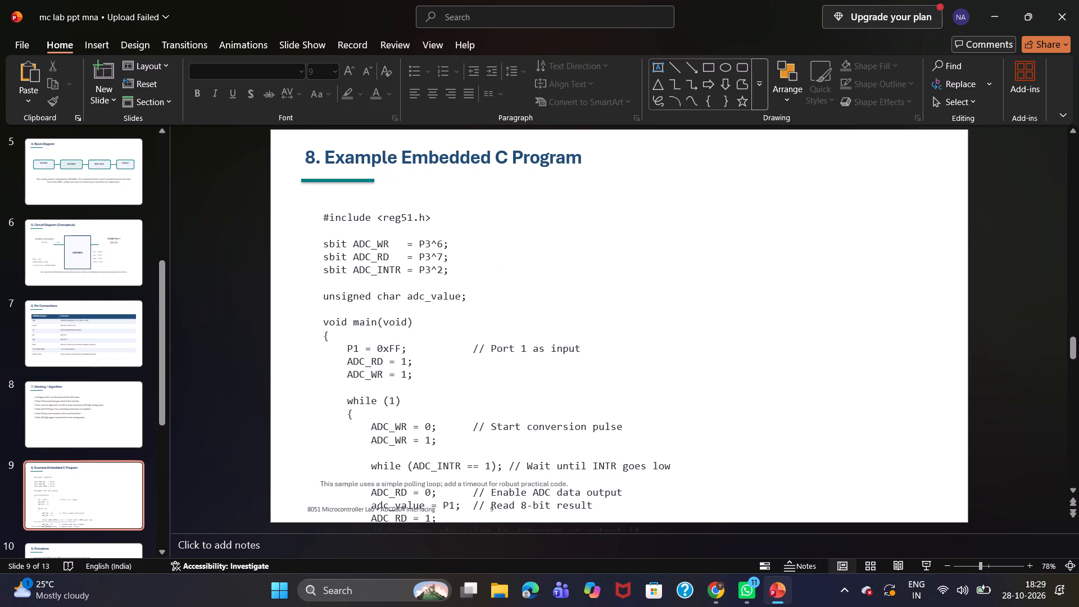
{"action": "scroll", "coordinate": [541, 275], "scroll_direction": "down", "scroll_amount": 2, "text": "ctrl"}
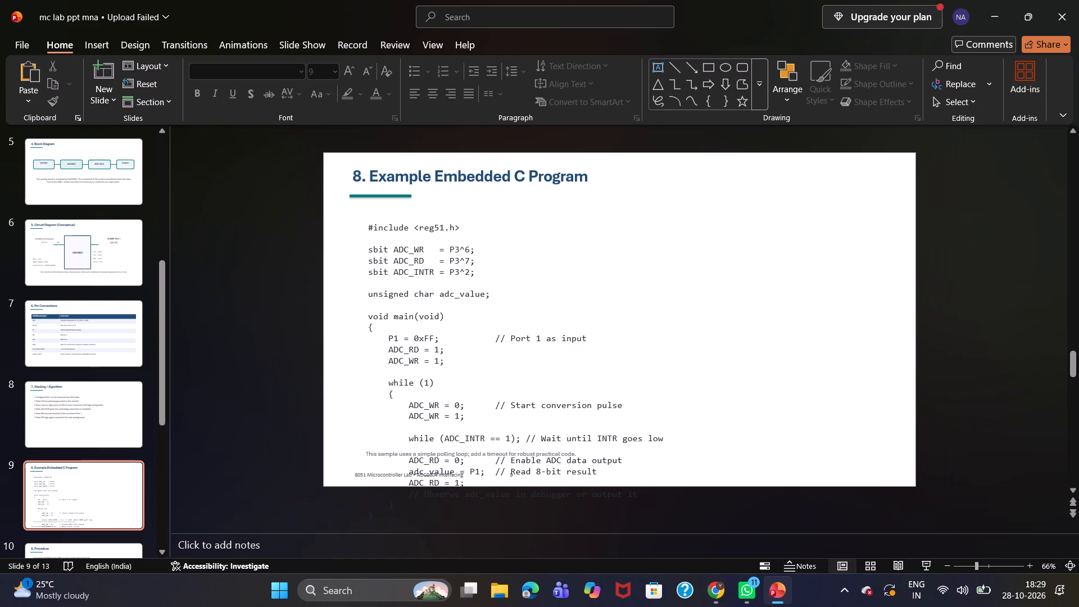
{"action": "left_click", "coordinate": [541, 275]}
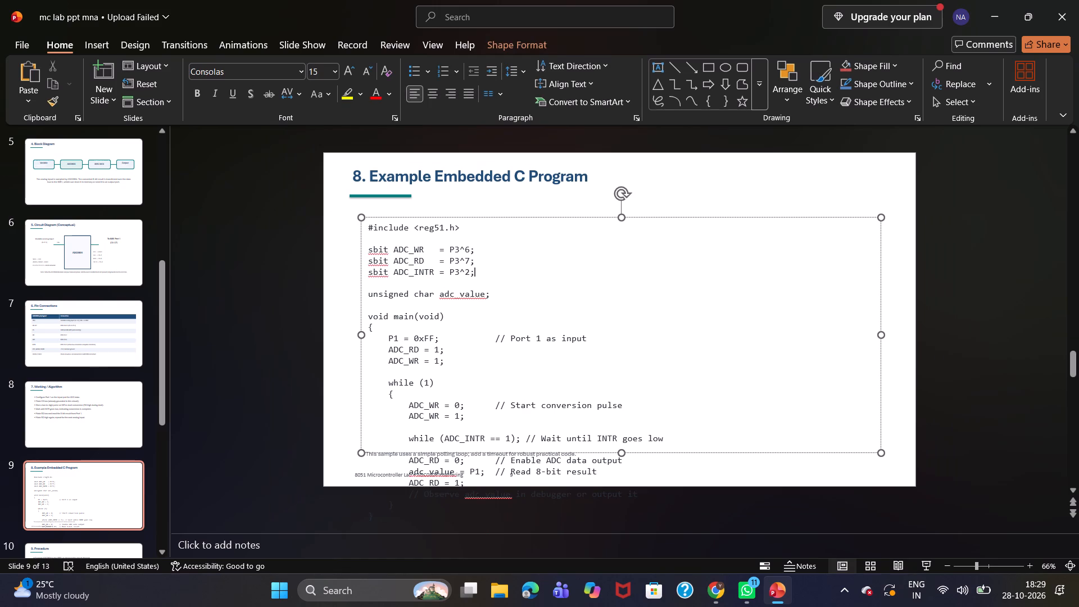
{"action": "left_click_drag", "start_coordinate": [385, 217], "coordinate": [379, 199]}
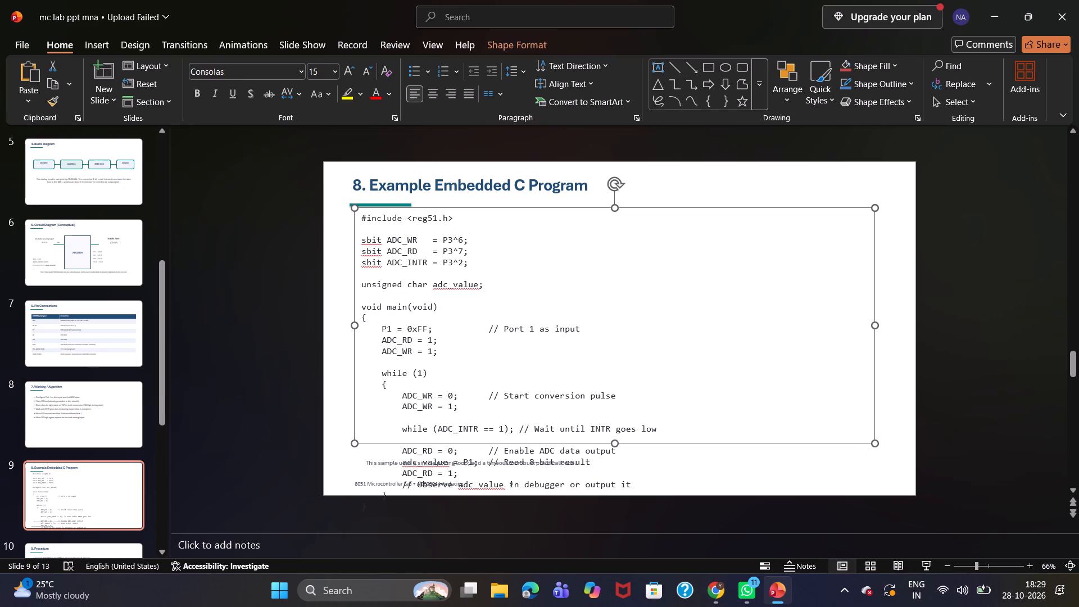
Enlarge the code text box on slide 9 downward past the slide's bottom edge and make it slightly wider.
{"action": "left_click_drag", "start_coordinate": [614, 446], "coordinate": [604, 401]}
{"action": "left_click_drag", "start_coordinate": [615, 441], "coordinate": [619, 496]}
{"action": "left_click_drag", "start_coordinate": [874, 443], "coordinate": [874, 502]}
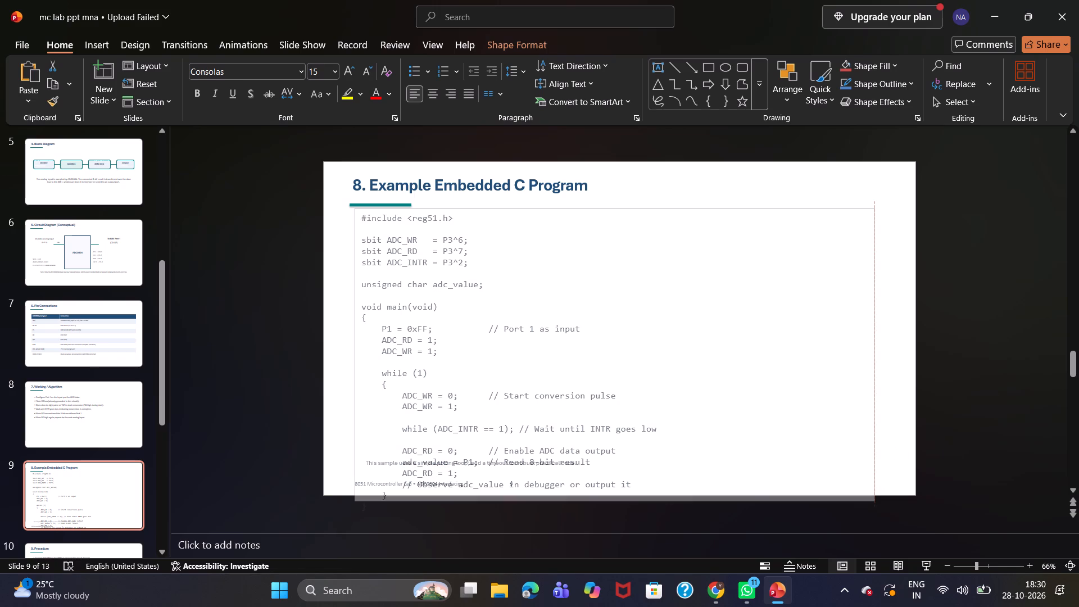
{"action": "left_click_drag", "start_coordinate": [874, 502], "coordinate": [876, 506]}
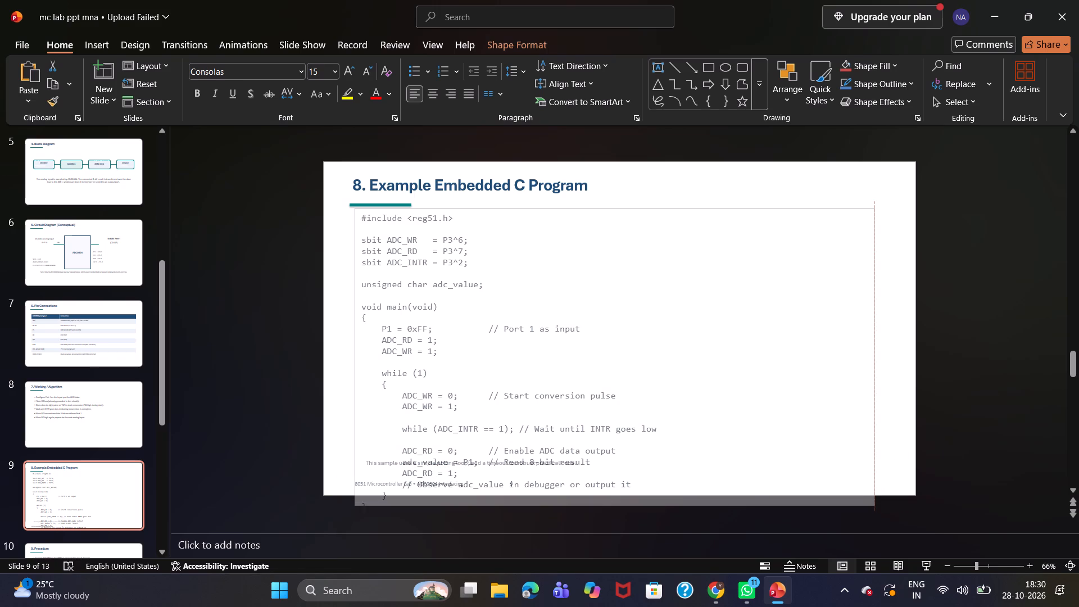
{"action": "left_click_drag", "start_coordinate": [876, 506], "coordinate": [888, 493]}
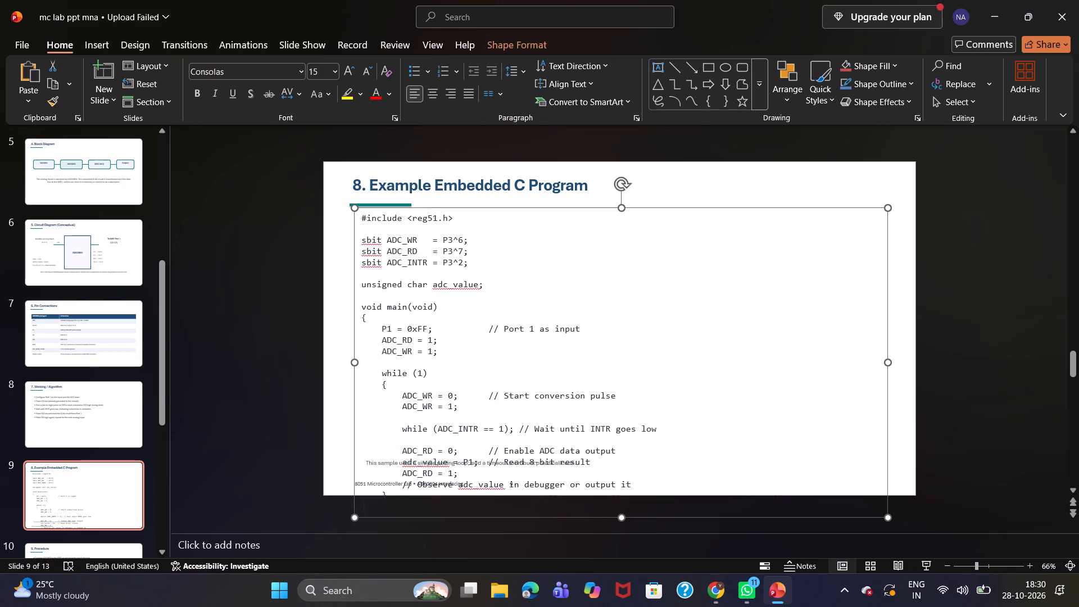
Reposition the code text box on slide 9 toward the slide's right half, just below the heading and clear of the footer.
{"action": "left_click_drag", "start_coordinate": [652, 205], "coordinate": [654, 120]}
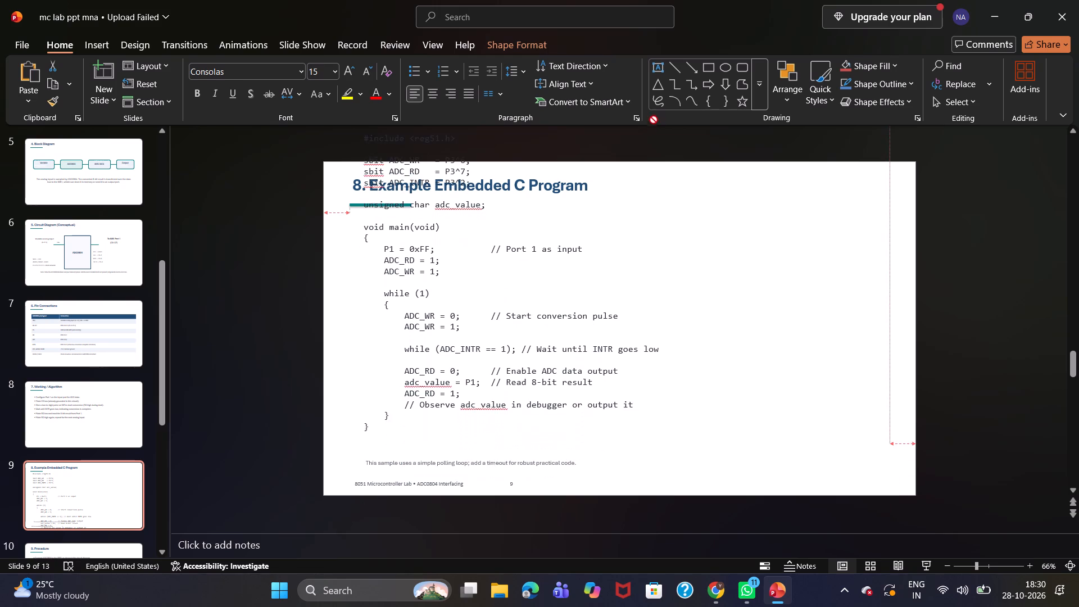
{"action": "left_click_drag", "start_coordinate": [654, 120], "coordinate": [653, 169]}
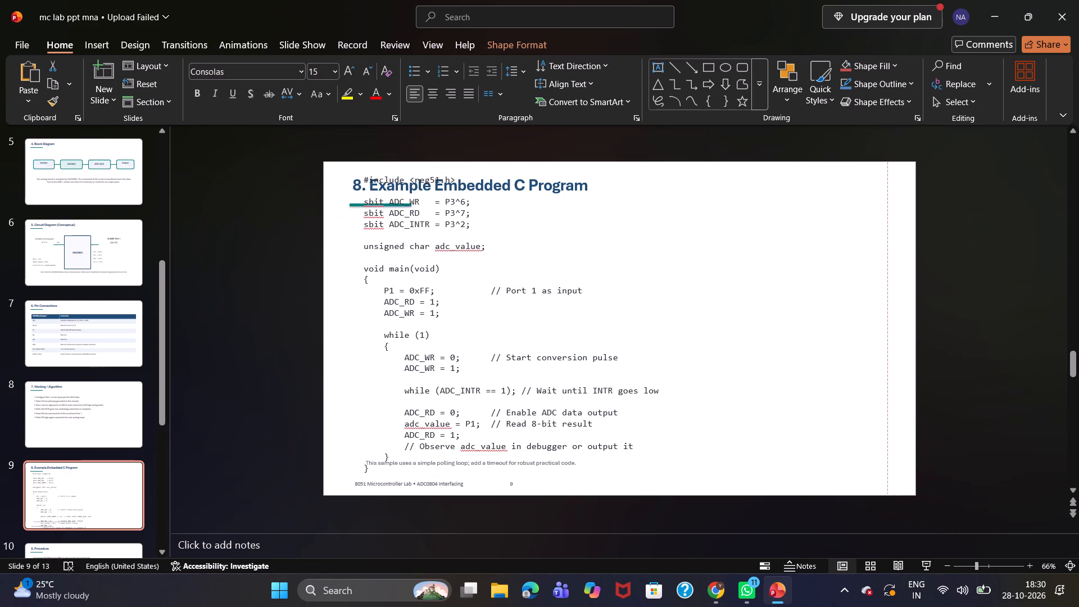
{"action": "left_click_drag", "start_coordinate": [653, 169], "coordinate": [732, 188]}
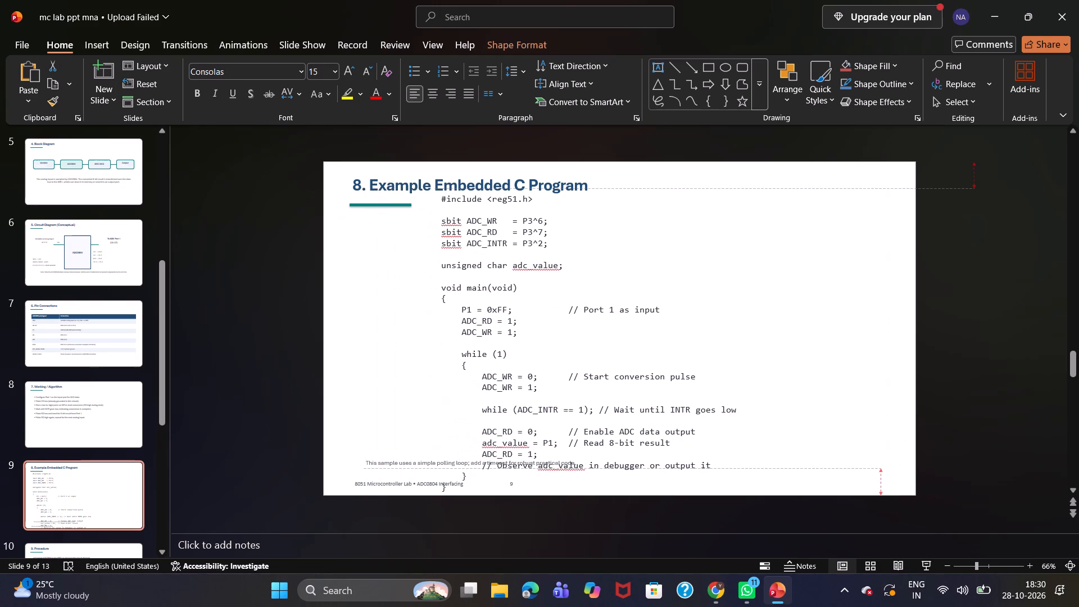
{"action": "left_click_drag", "start_coordinate": [732, 188], "coordinate": [838, 193]}
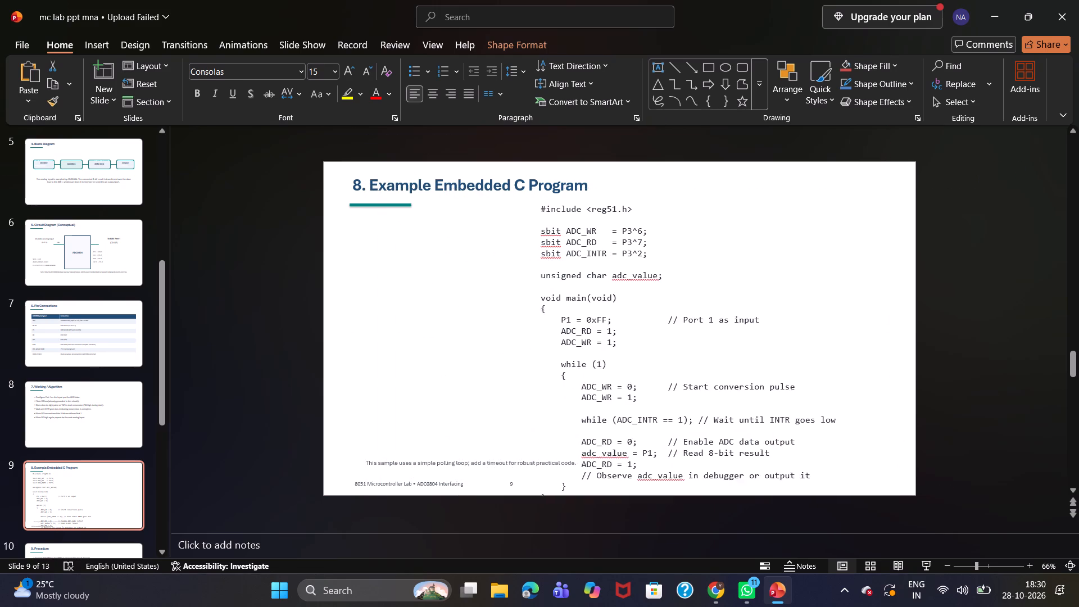
Shift the code text box on slide 9 leftward so it starts beneath the middle of the heading text, keeping its height.
{"action": "left_click_drag", "start_coordinate": [838, 193], "coordinate": [846, 193]}
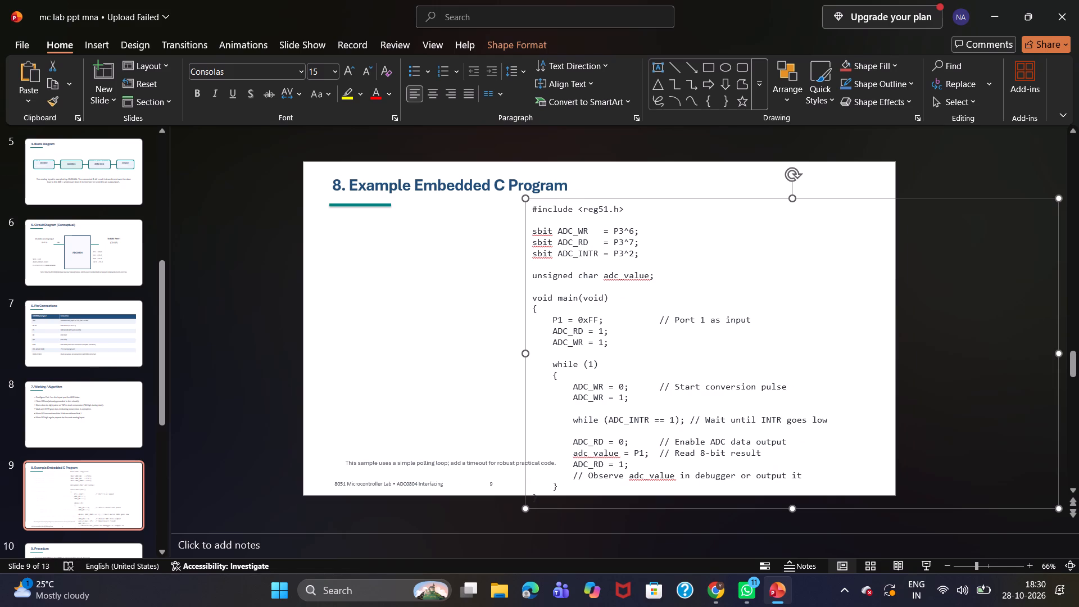
{"action": "left_click_drag", "start_coordinate": [712, 196], "coordinate": [656, 194]}
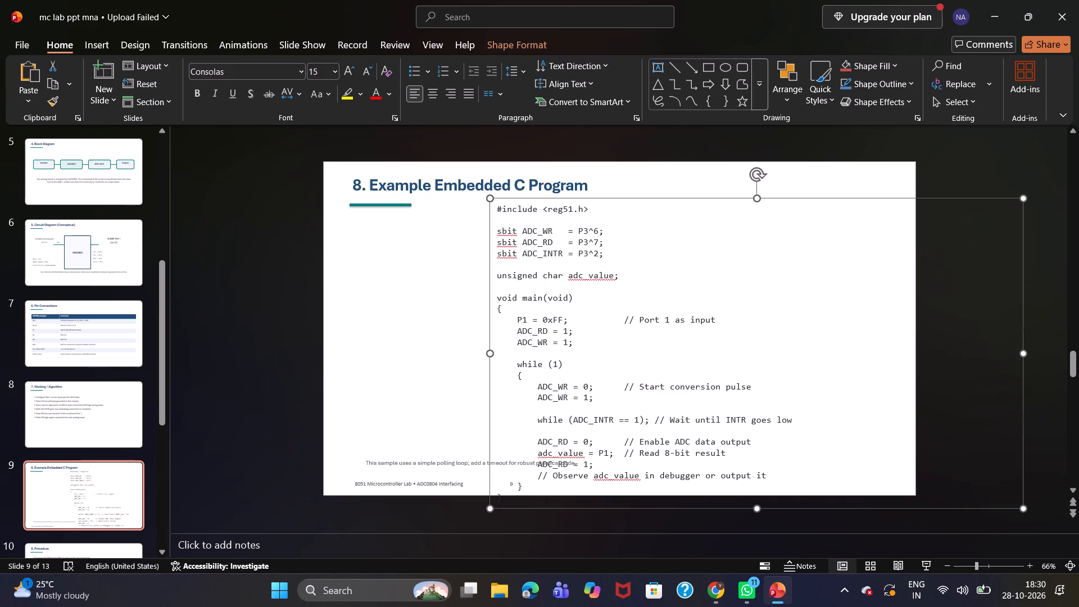
Move the heading "8. Example Embedded C Program" on slide 9 up to the slide's top edge and slightly closer to its left edge.
{"action": "left_click", "coordinate": [402, 176]}
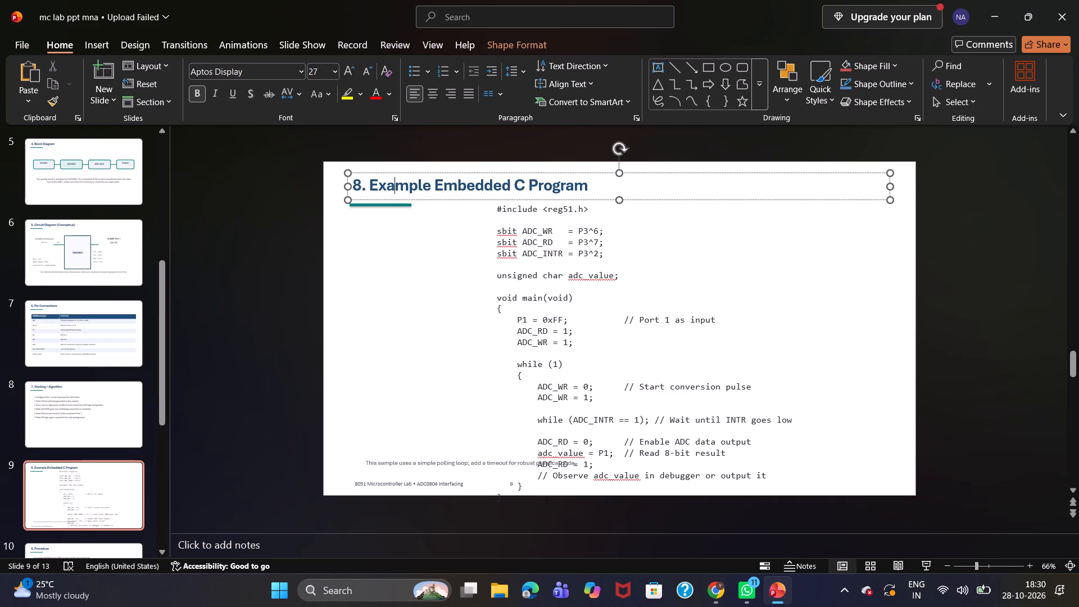
{"action": "left_click_drag", "start_coordinate": [402, 174], "coordinate": [390, 165]}
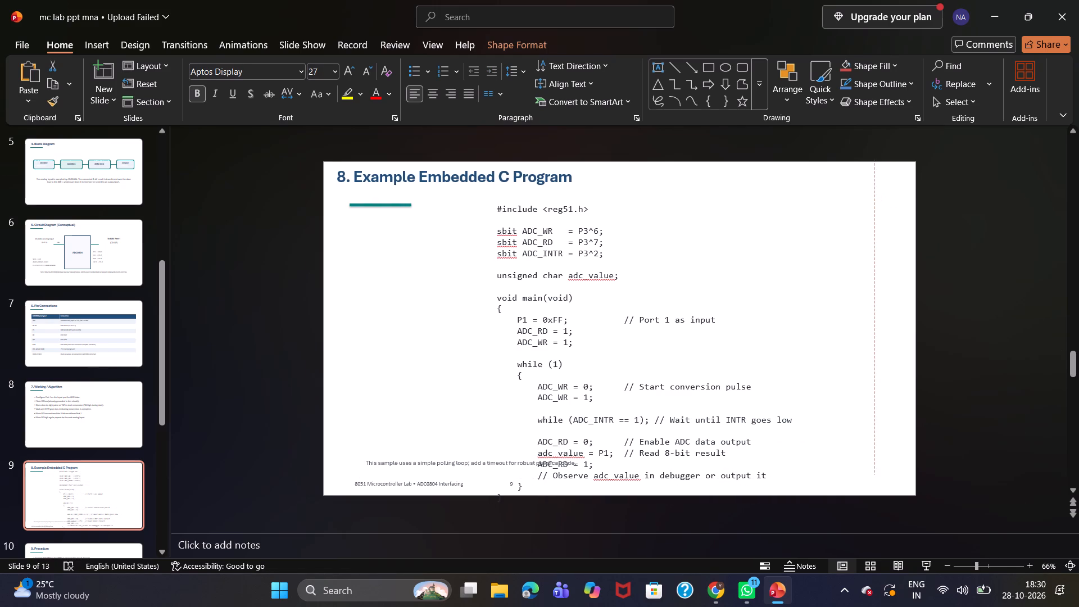
{"action": "left_click_drag", "start_coordinate": [390, 165], "coordinate": [387, 161]}
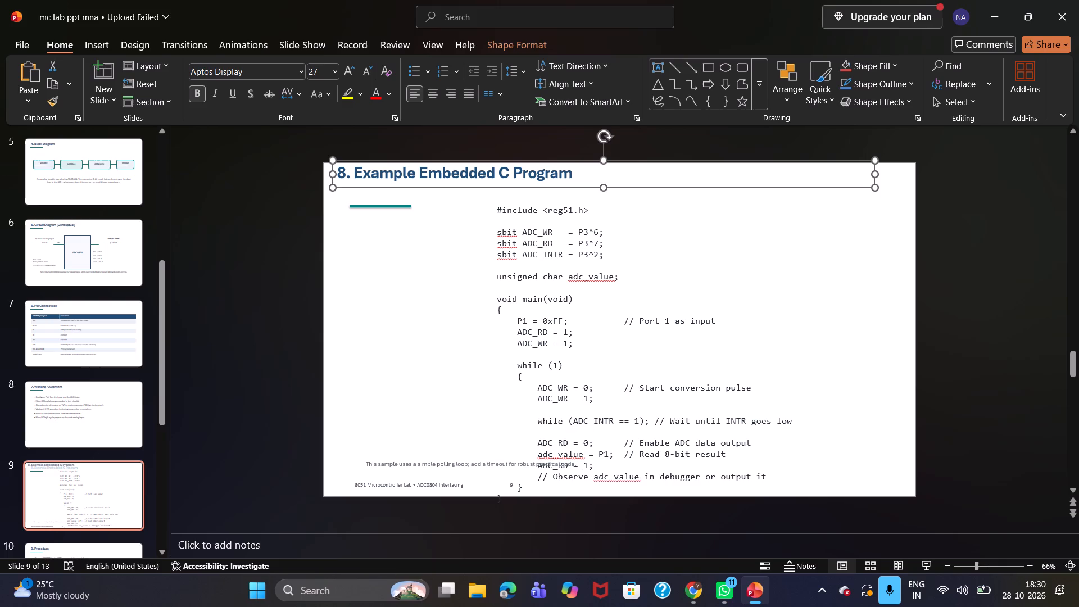
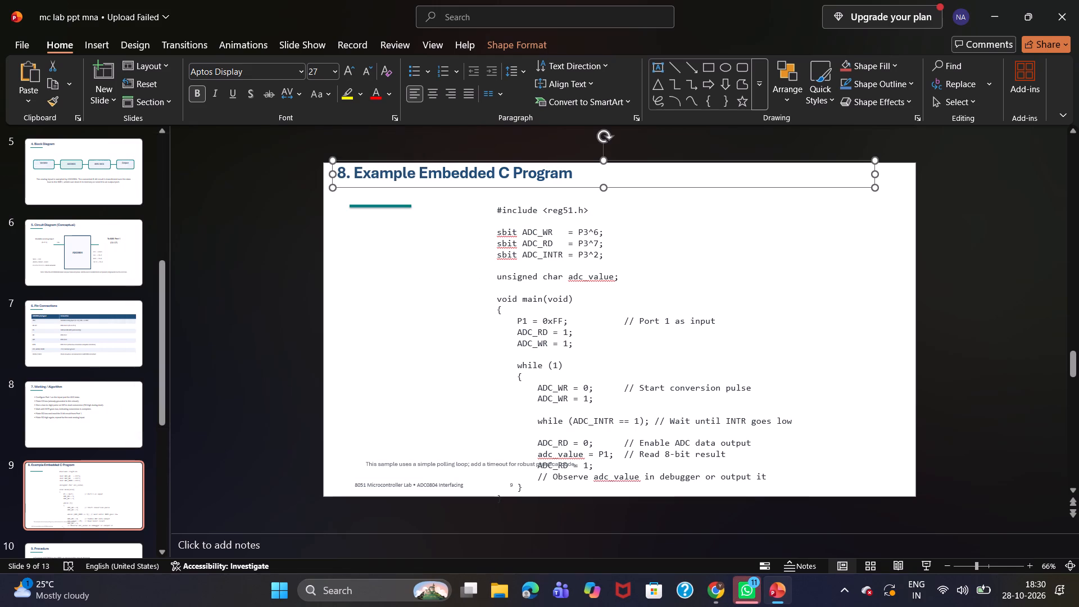
Cut the teal underline bar beneath the heading on slide 9, "8. Example Embedded C Program".
{"action": "left_click", "coordinate": [392, 206]}
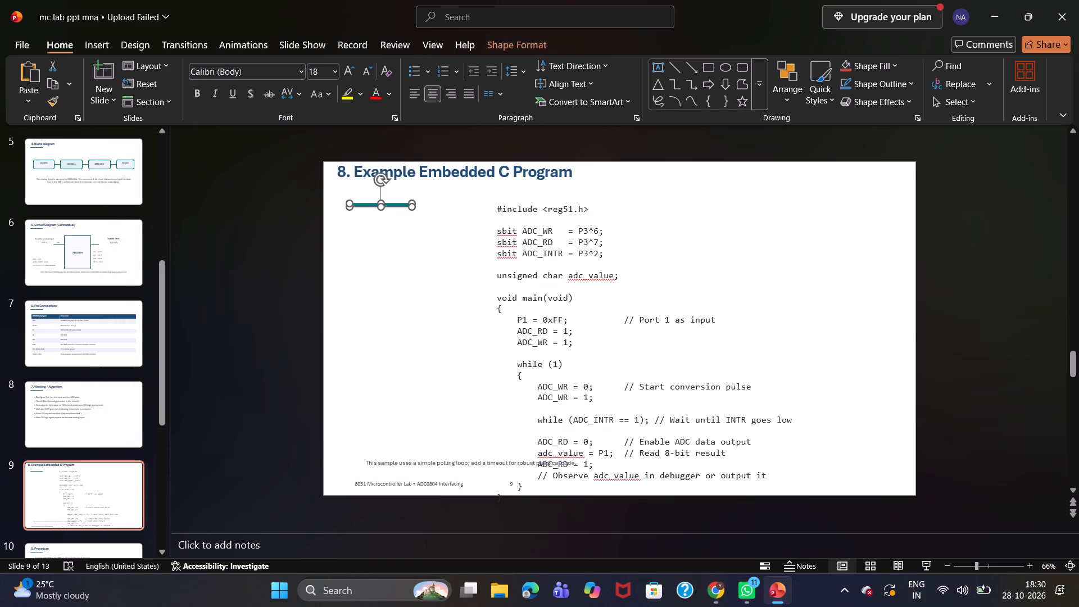
{"action": "right_click", "coordinate": [392, 206]}
{"action": "left_click", "coordinate": [424, 218]}
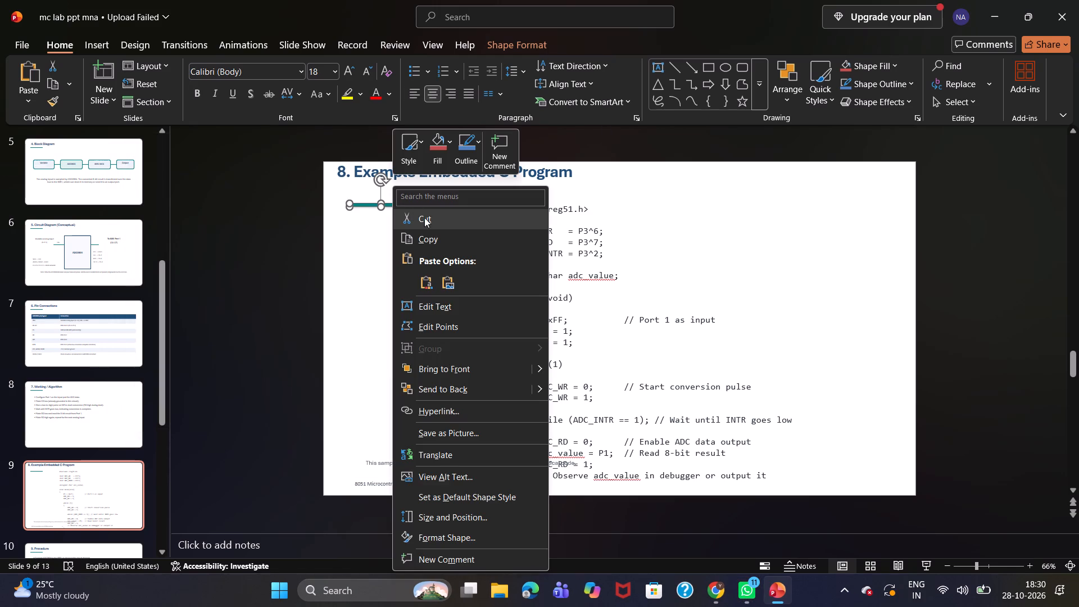
Move the code text box on slide 9 to the slide's right half, beside the heading, so the whole program fits.
{"action": "left_click", "coordinate": [498, 225]}
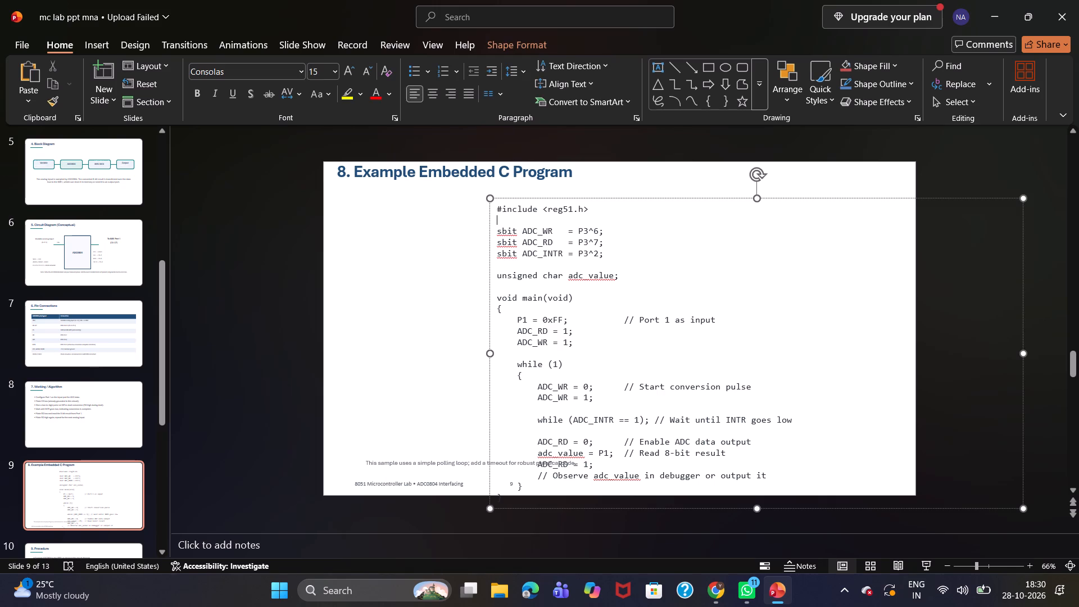
{"action": "left_click_drag", "start_coordinate": [492, 217], "coordinate": [432, 207]}
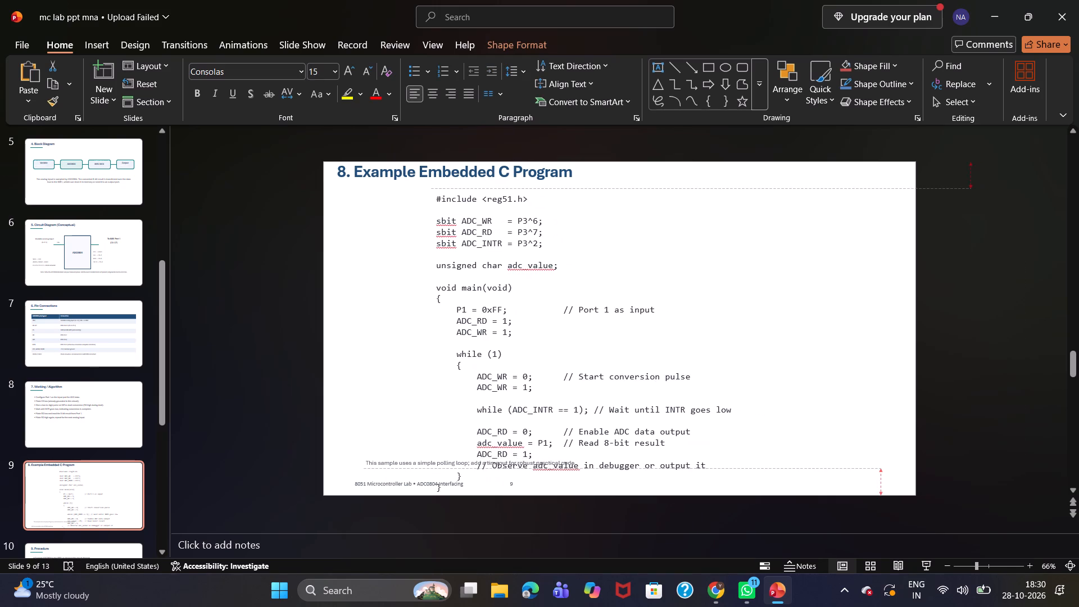
{"action": "left_click_drag", "start_coordinate": [432, 207], "coordinate": [365, 202]}
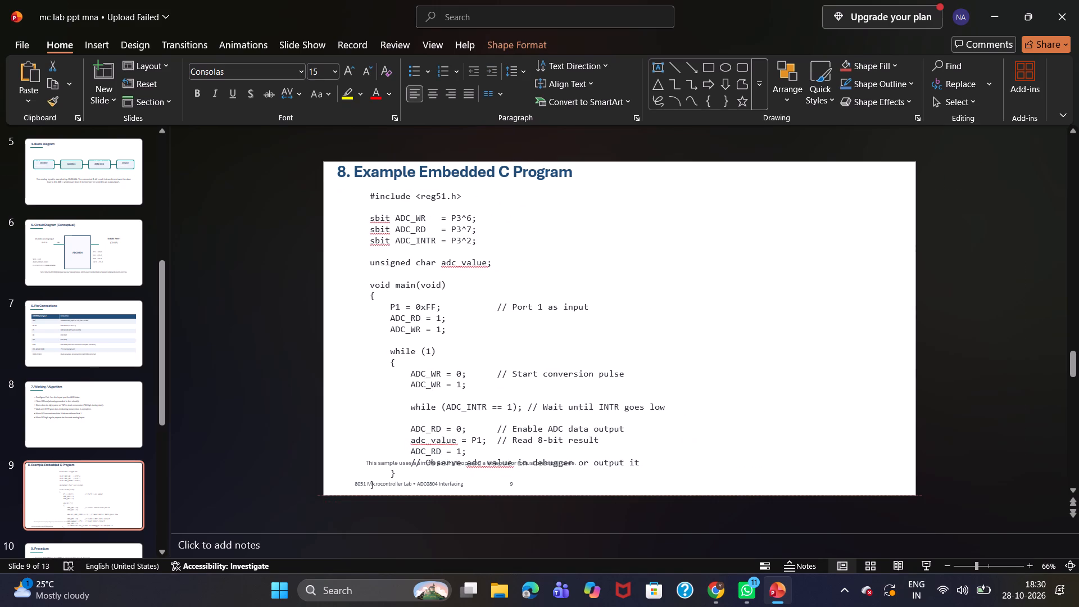
{"action": "left_click_drag", "start_coordinate": [365, 202], "coordinate": [578, 210]}
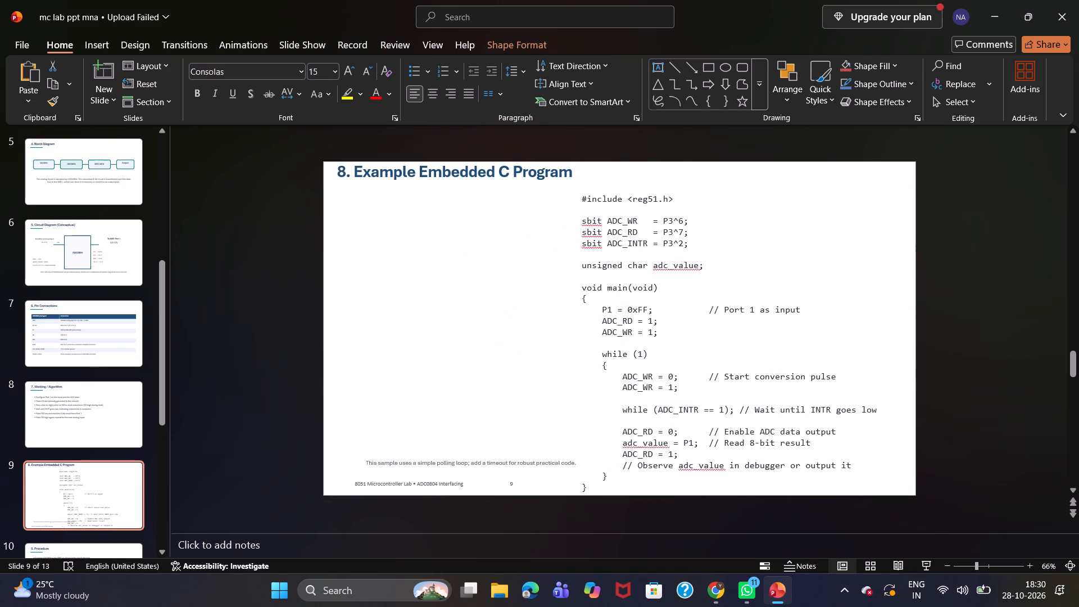
{"action": "left_click_drag", "start_coordinate": [578, 210], "coordinate": [605, 189]}
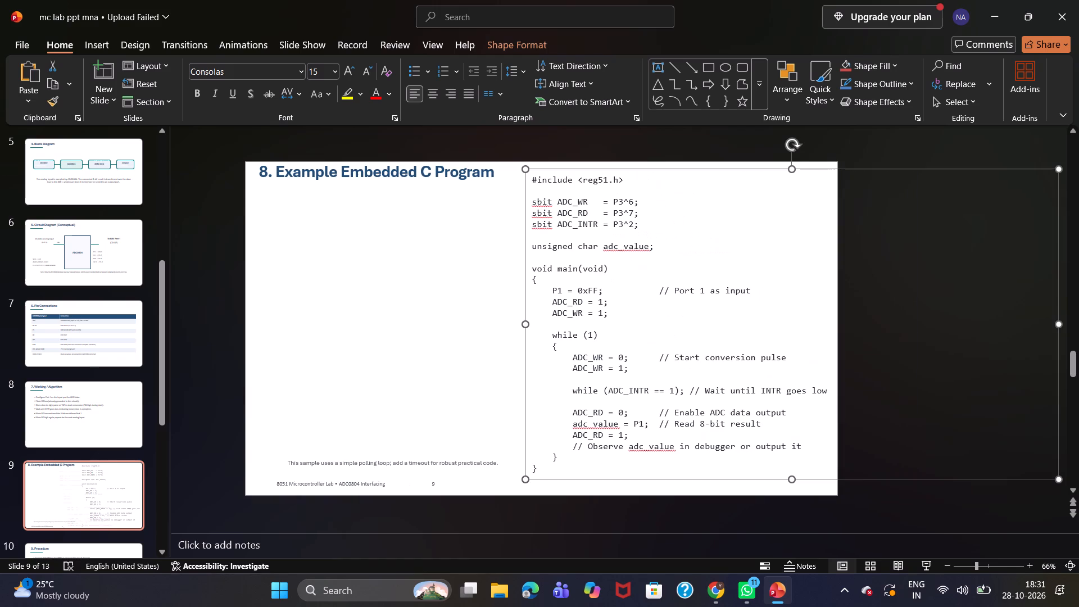
{"action": "left_click", "coordinate": [412, 307]}
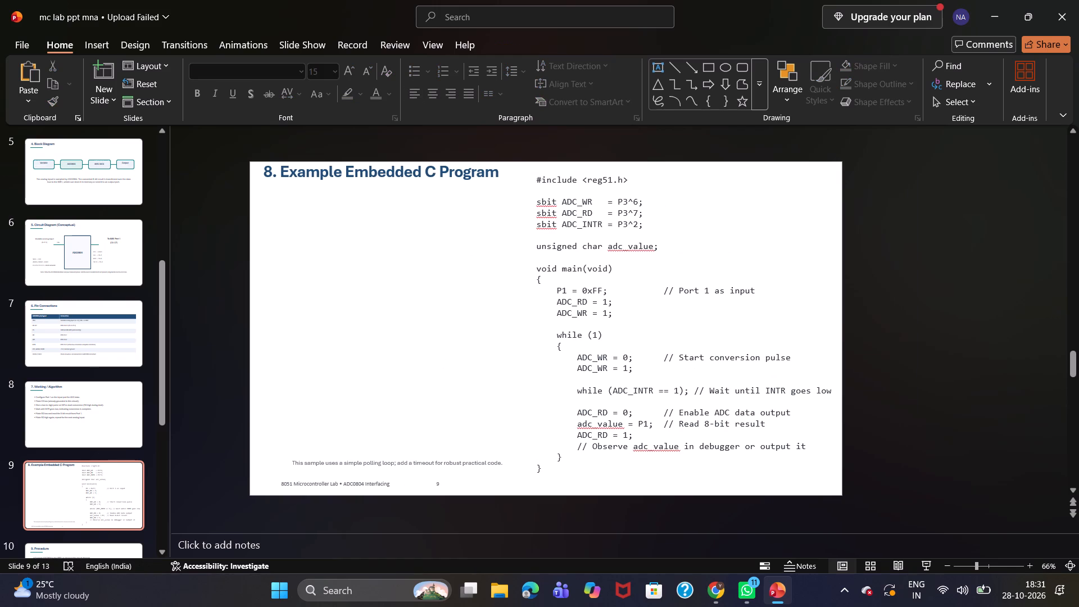
Cut the note text box about the simple polling loop and timeout from the bottom of slide 9.
{"action": "left_click", "coordinate": [401, 463]}
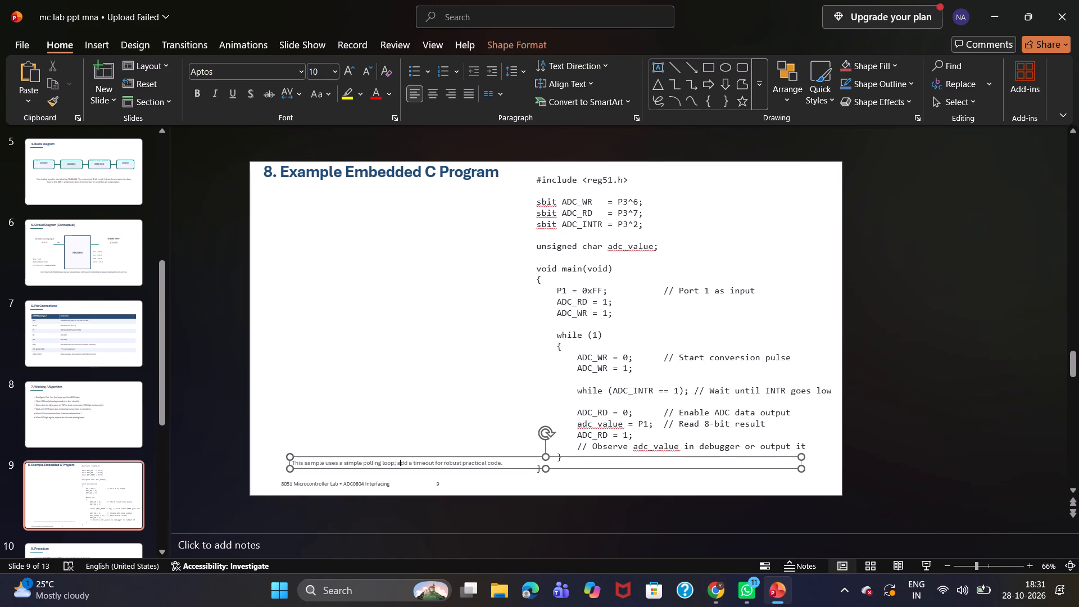
{"action": "right_click", "coordinate": [403, 456]}
{"action": "left_click", "coordinate": [465, 105]}
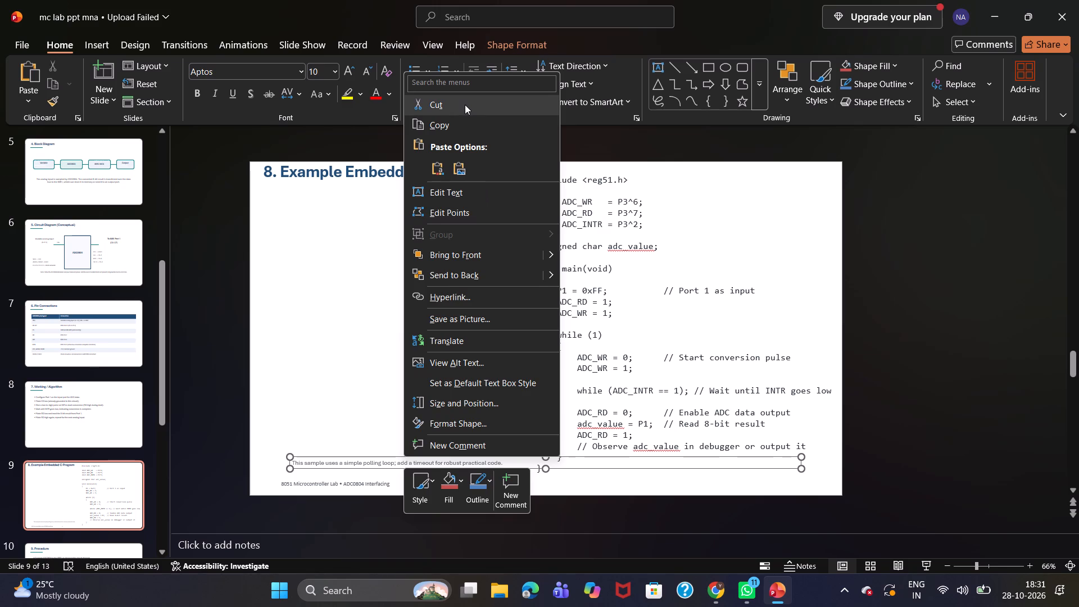
Cut the footer text box with the lab name and slide number from slide 9, "8. Example Embedded C Program".
{"action": "left_click", "coordinate": [318, 484]}
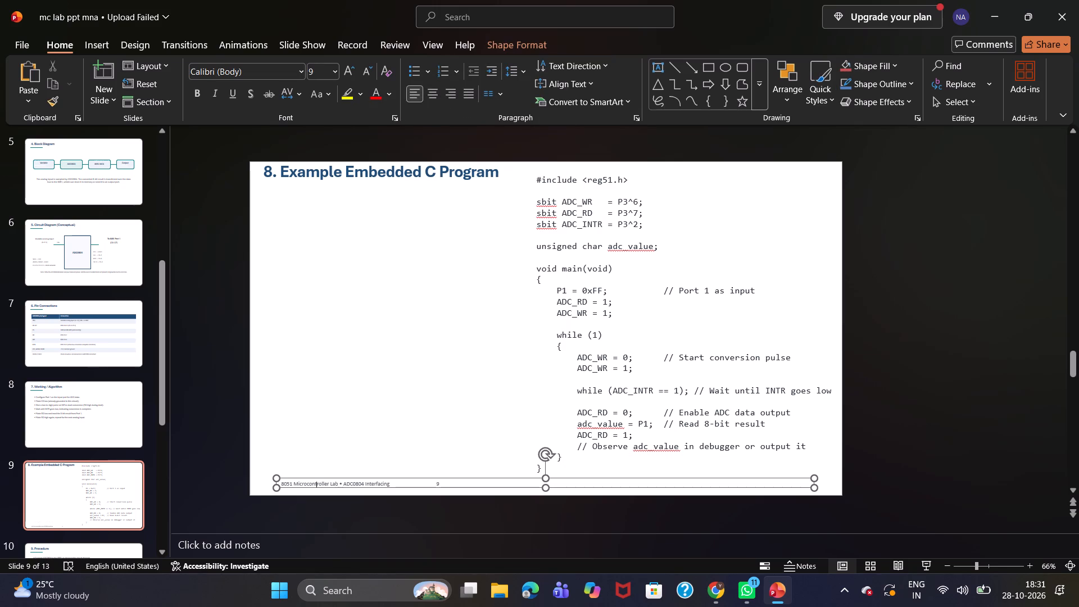
{"action": "right_click", "coordinate": [318, 478]}
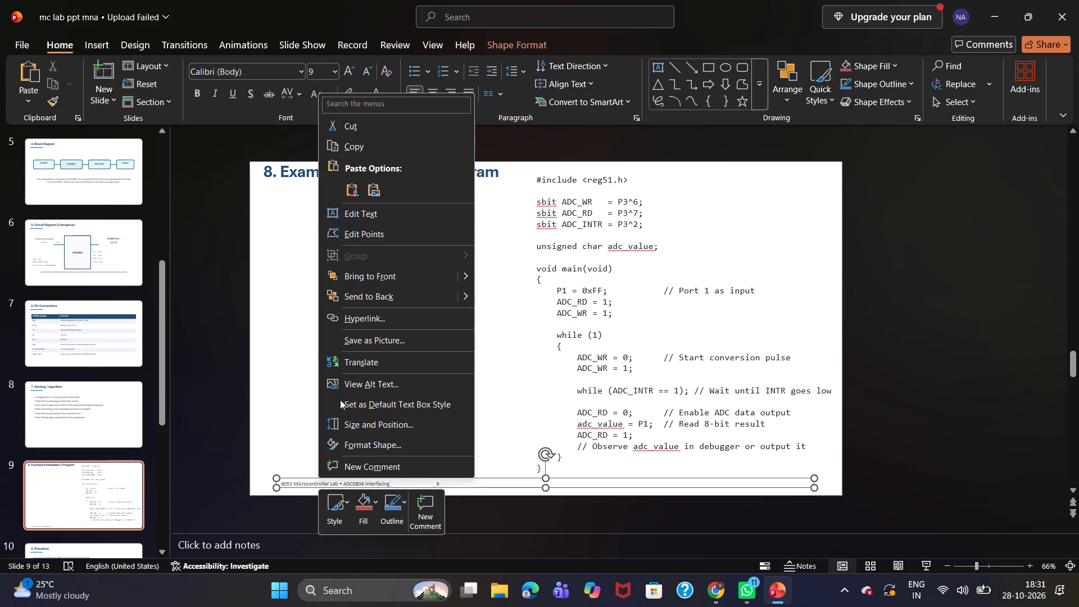
{"action": "left_click", "coordinate": [373, 129]}
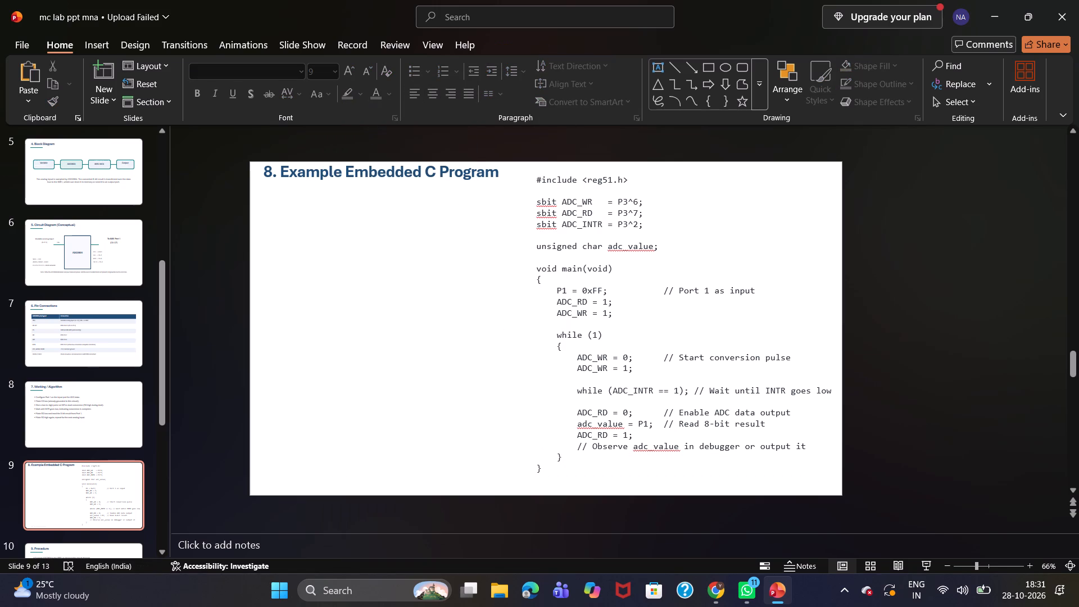
Move the code text box on slide 9 left to sit beneath the heading, and narrow it from its right edge to fit within the slide.
{"action": "left_click", "coordinate": [566, 312]}
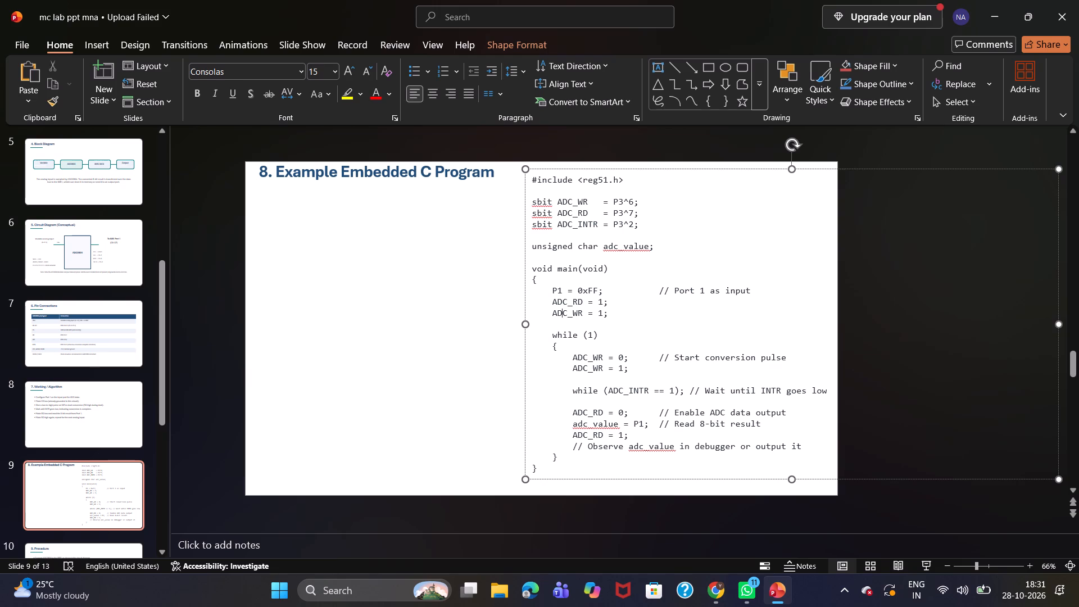
{"action": "left_click_drag", "start_coordinate": [527, 252], "coordinate": [332, 260]}
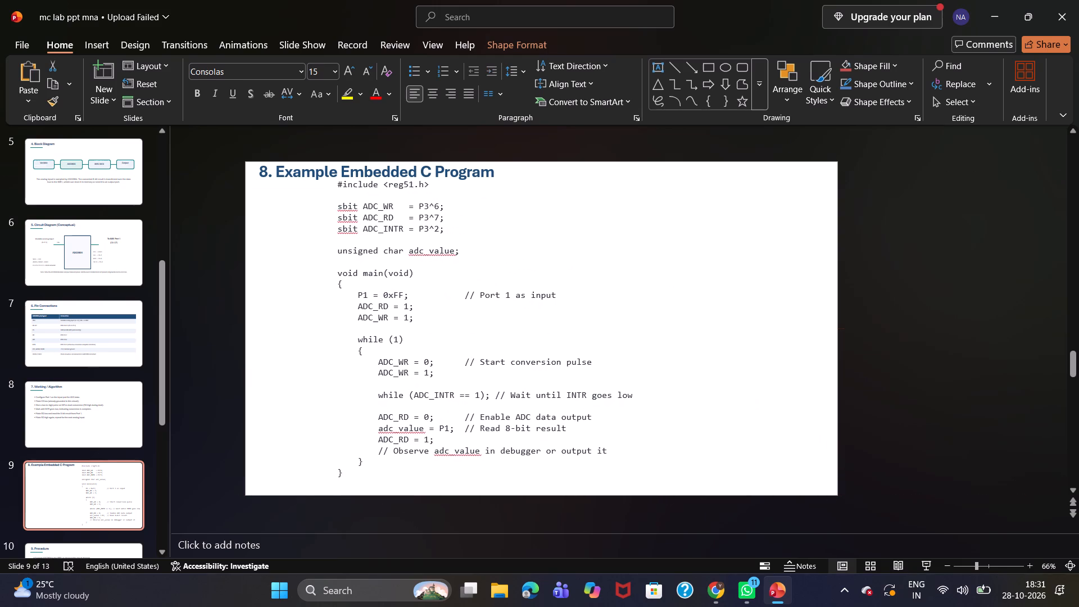
{"action": "left_click_drag", "start_coordinate": [332, 260], "coordinate": [322, 264]}
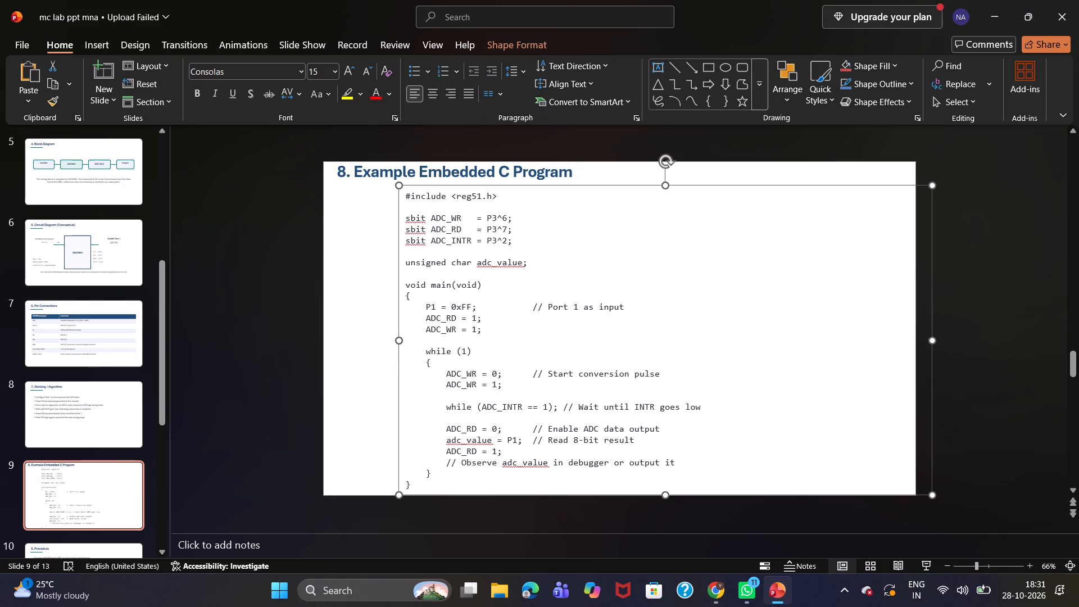
{"action": "left_click_drag", "start_coordinate": [935, 338], "coordinate": [842, 322]}
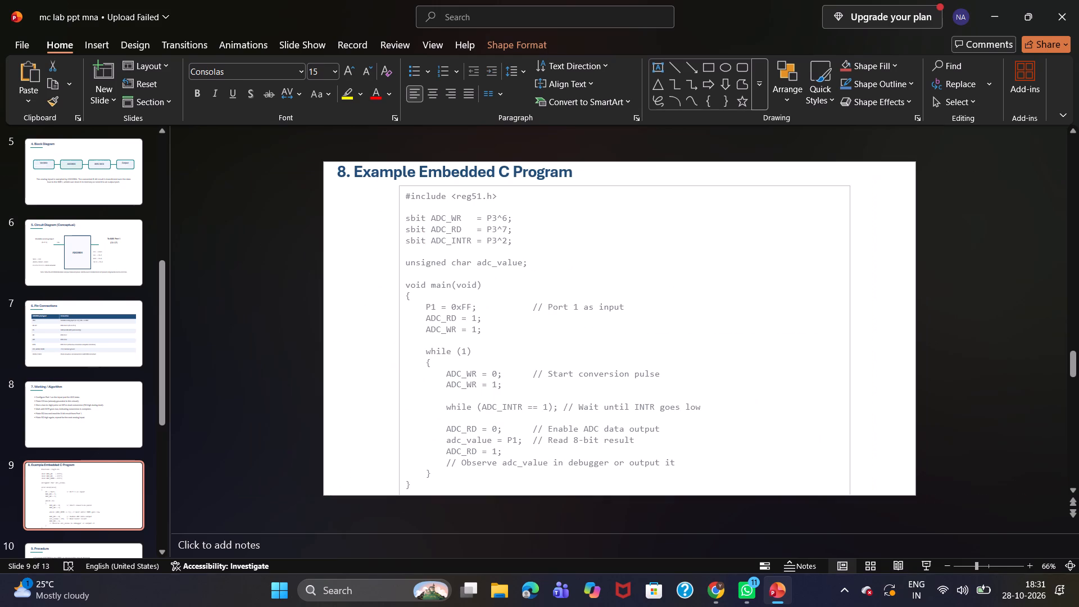
{"action": "left_click_drag", "start_coordinate": [842, 322], "coordinate": [828, 317]}
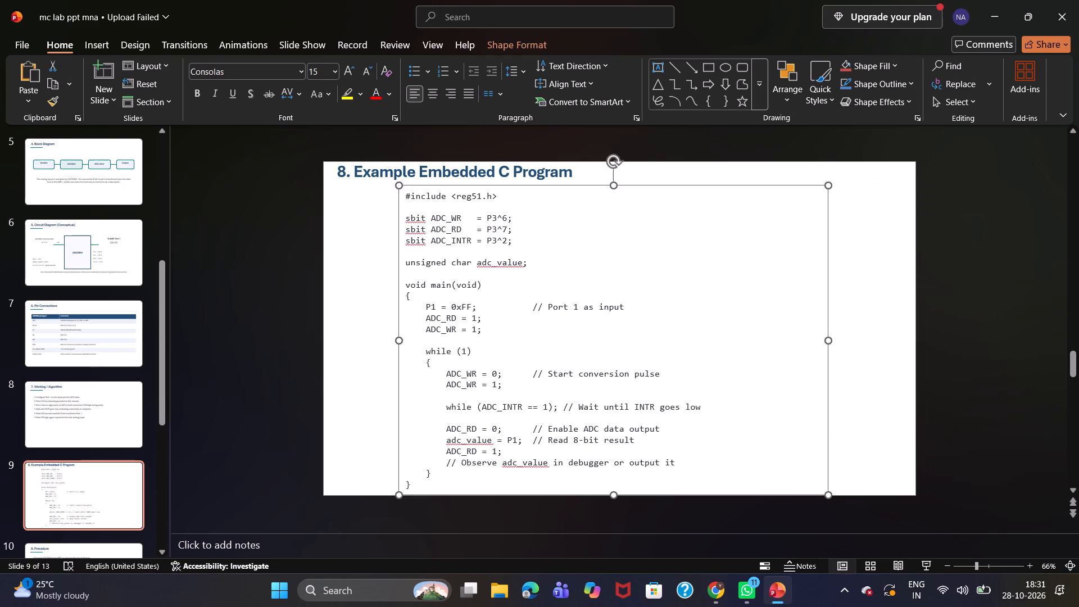
{"action": "left_click", "coordinate": [613, 494]}
Cut the footer text box with the lab name and slide number from slide 10, "9. Procedure".
{"action": "left_click", "coordinate": [257, 376]}
{"action": "key", "text": "Down"}
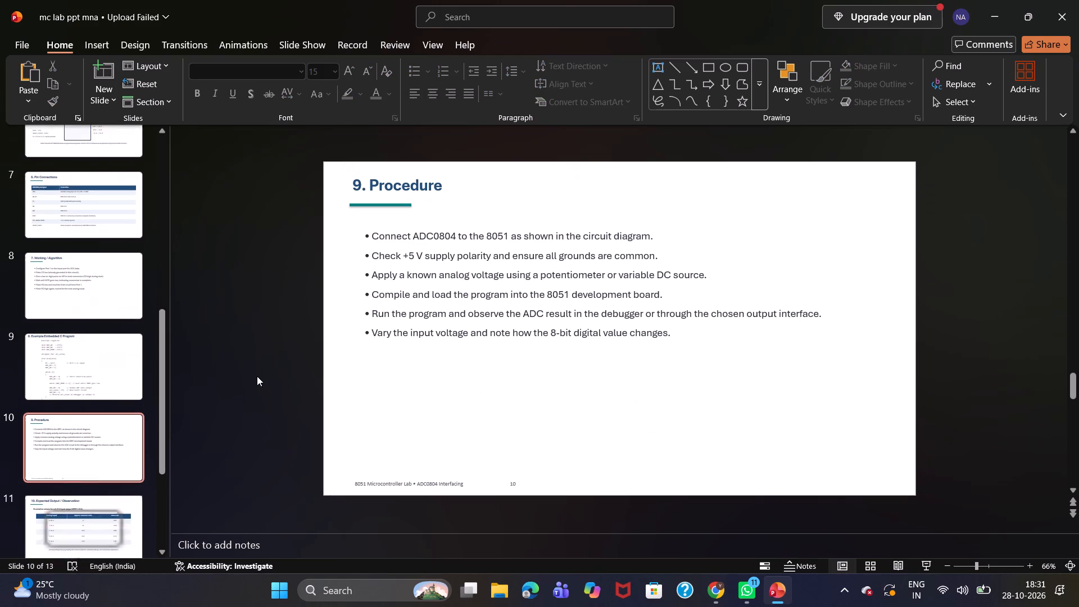
{"action": "left_click", "coordinate": [421, 479]}
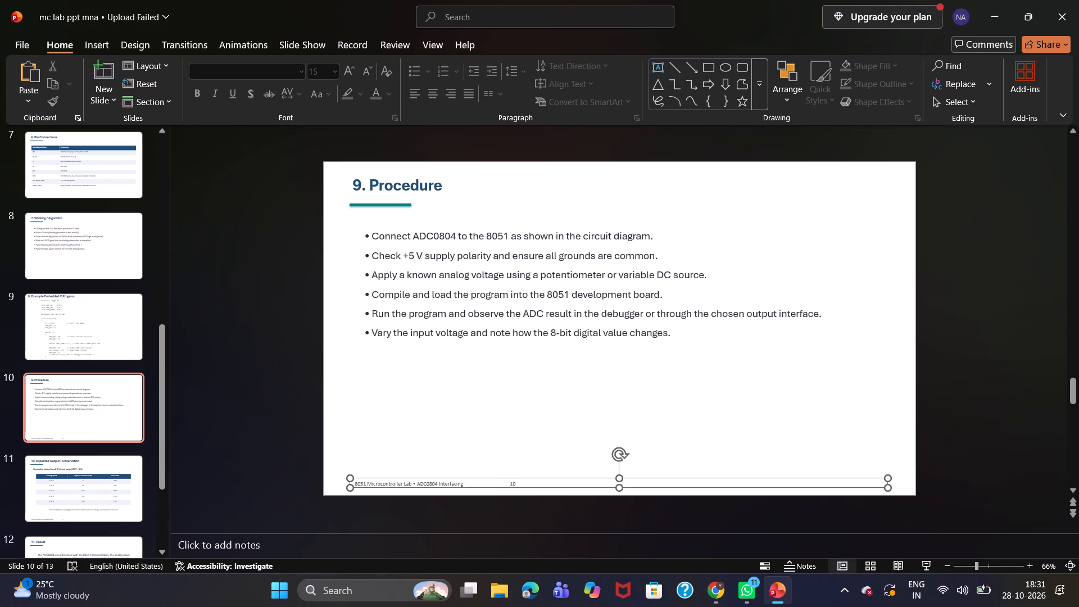
{"action": "right_click", "coordinate": [424, 478]}
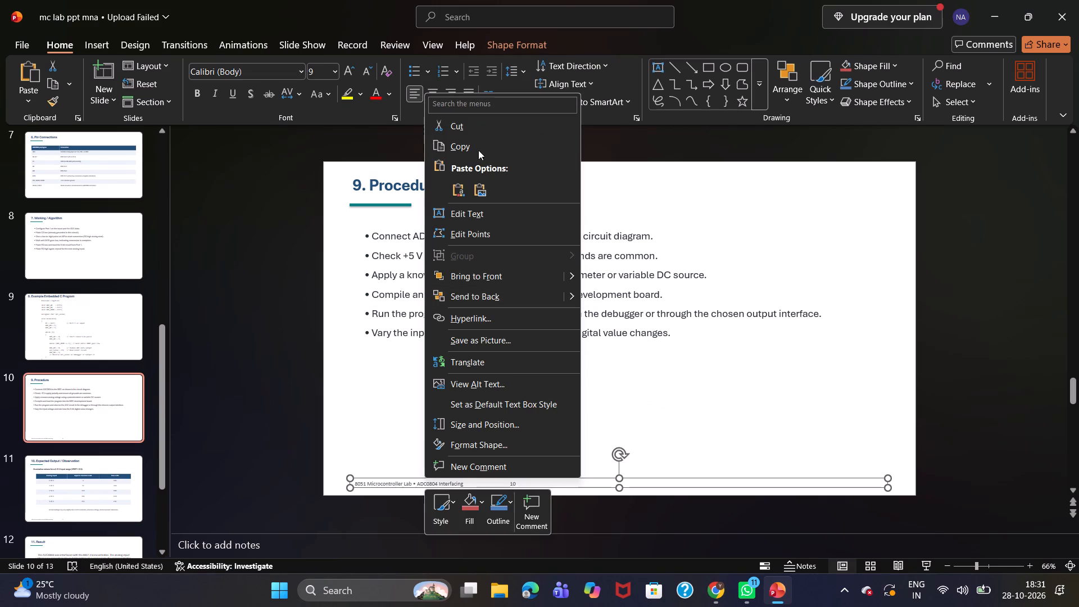
{"action": "left_click", "coordinate": [477, 129]}
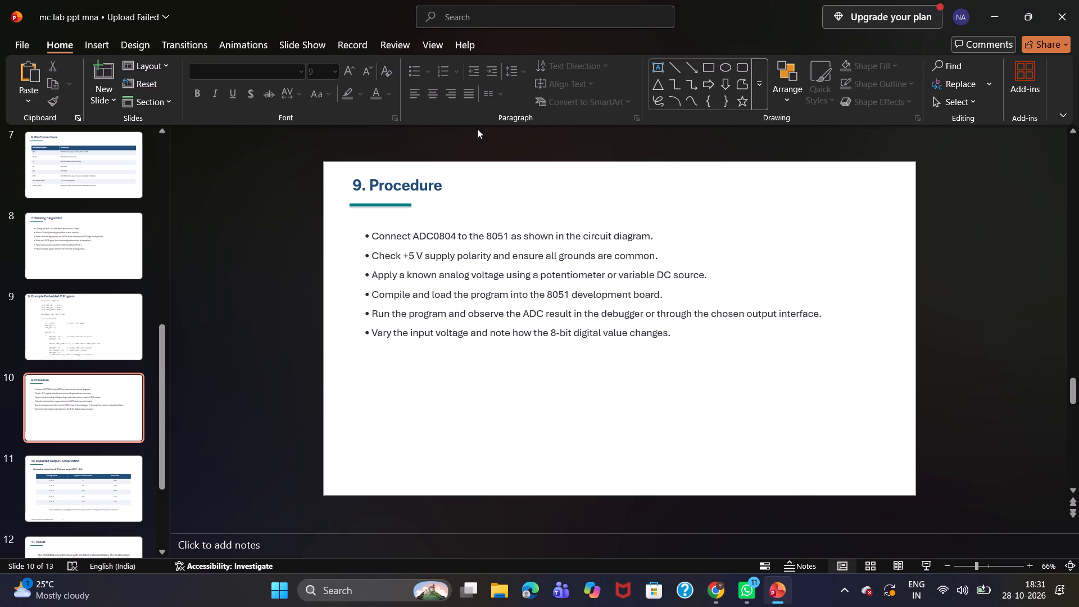
Cut the footer text box with the lab name and slide number from slide 11, "10. Expected Output / Observation".
{"action": "key", "text": "Down"}
{"action": "left_click", "coordinate": [378, 481]}
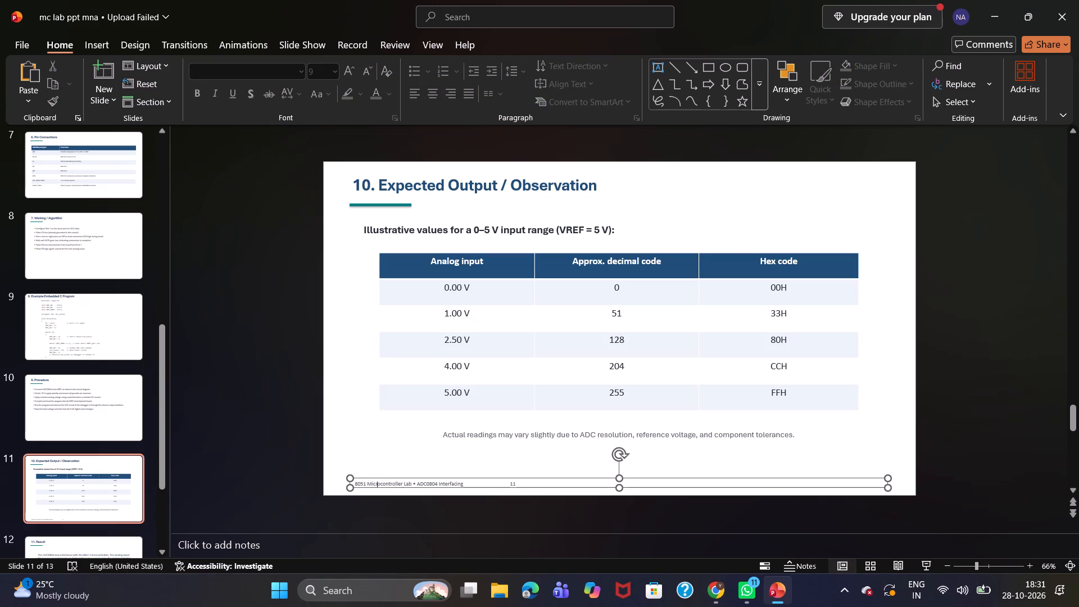
{"action": "right_click", "coordinate": [385, 478]}
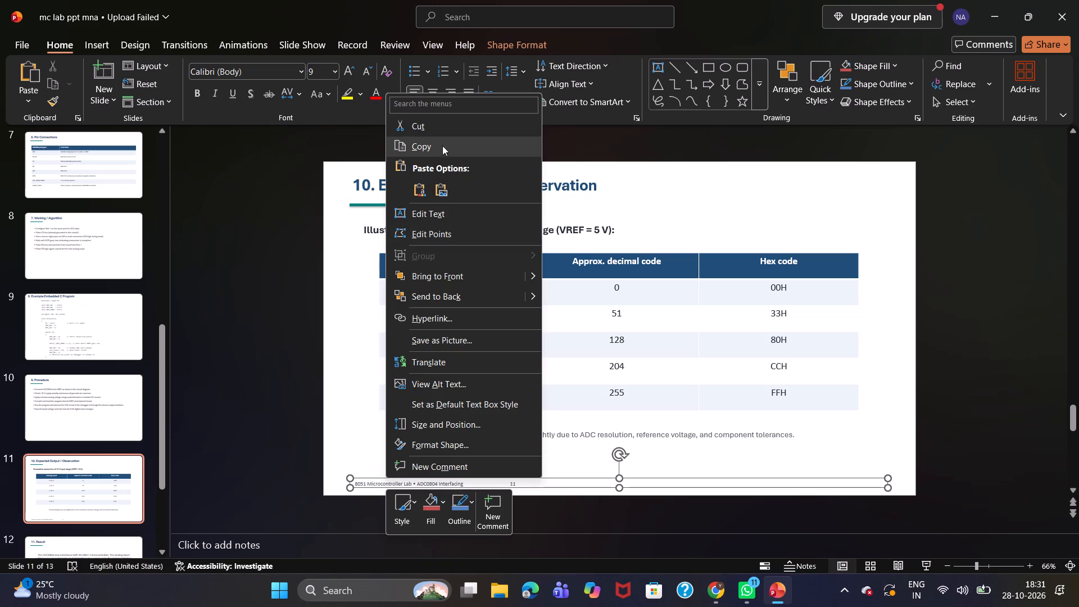
{"action": "left_click", "coordinate": [441, 130]}
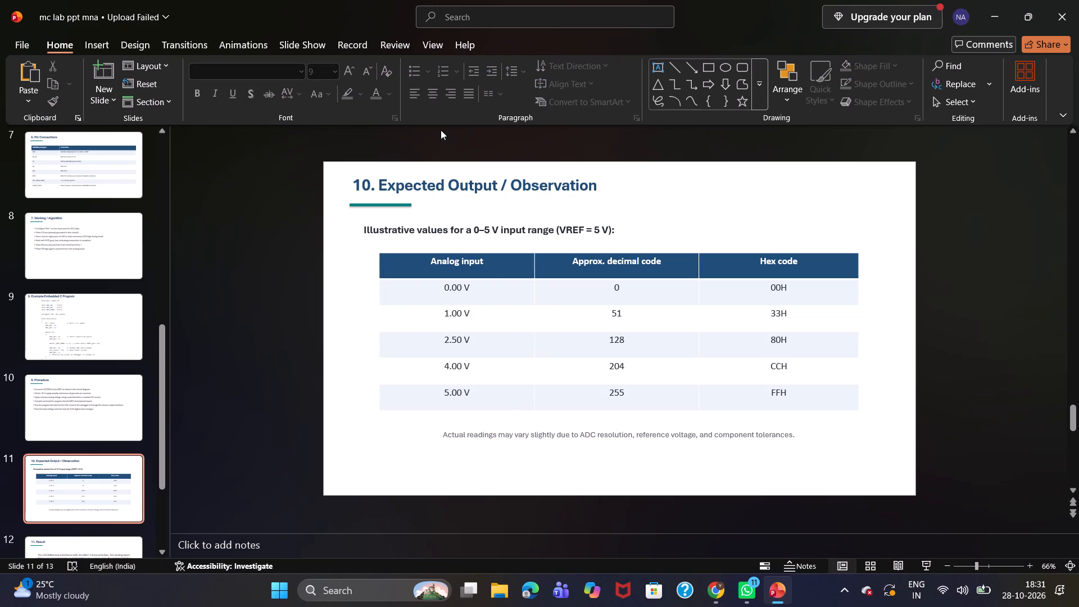
Cut the note about actual readings varying slightly from below the table on slide 11.
{"action": "key", "text": "Down"}
{"action": "key", "text": "Up"}
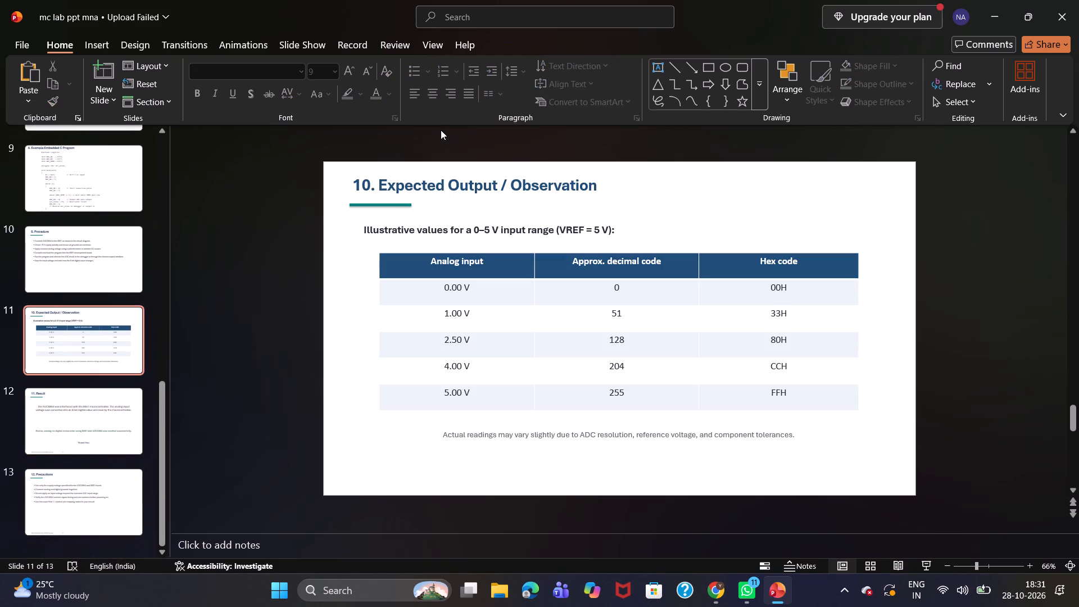
{"action": "left_click", "coordinate": [518, 436]}
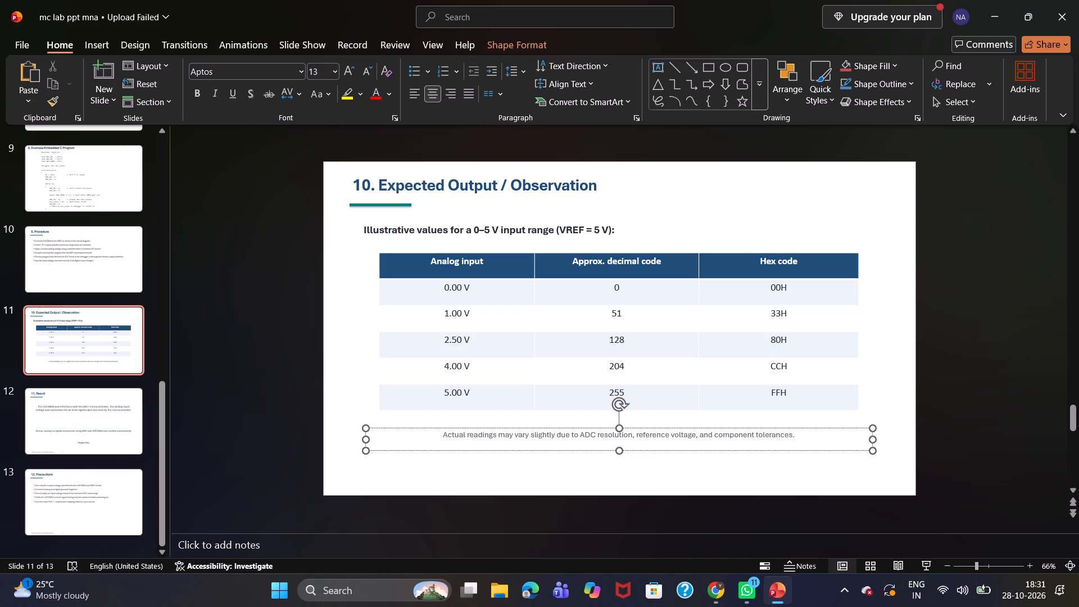
{"action": "right_click", "coordinate": [527, 428]}
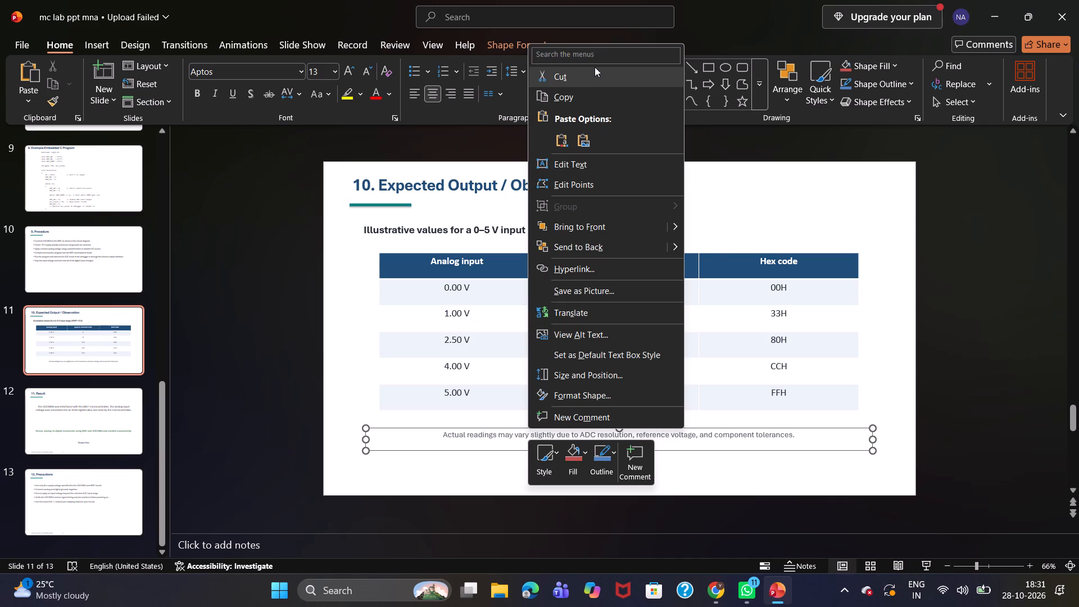
{"action": "left_click", "coordinate": [595, 67]}
Cut the footer text box with the lab name and slide number from slide 12, "11. Result".
{"action": "key", "text": "Down"}
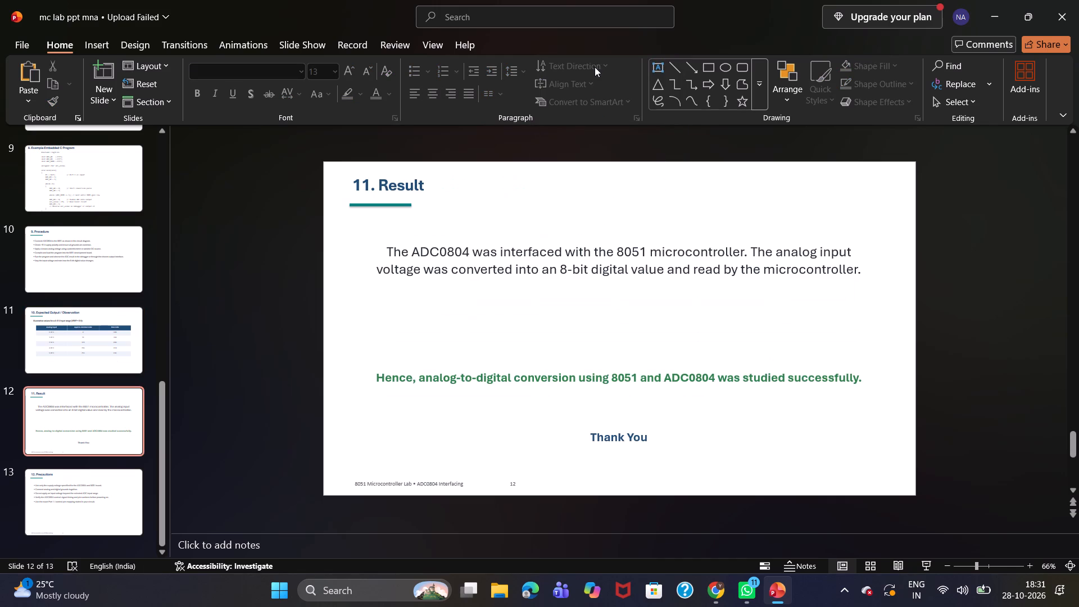
{"action": "left_click", "coordinate": [472, 331]}
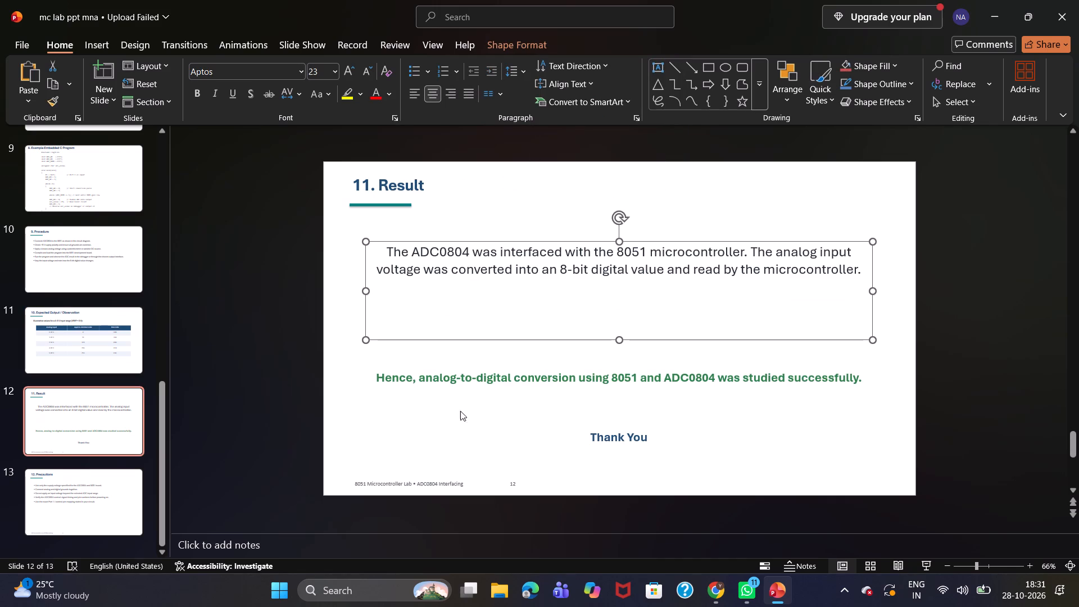
{"action": "left_click", "coordinate": [452, 421]}
{"action": "left_click", "coordinate": [391, 483]}
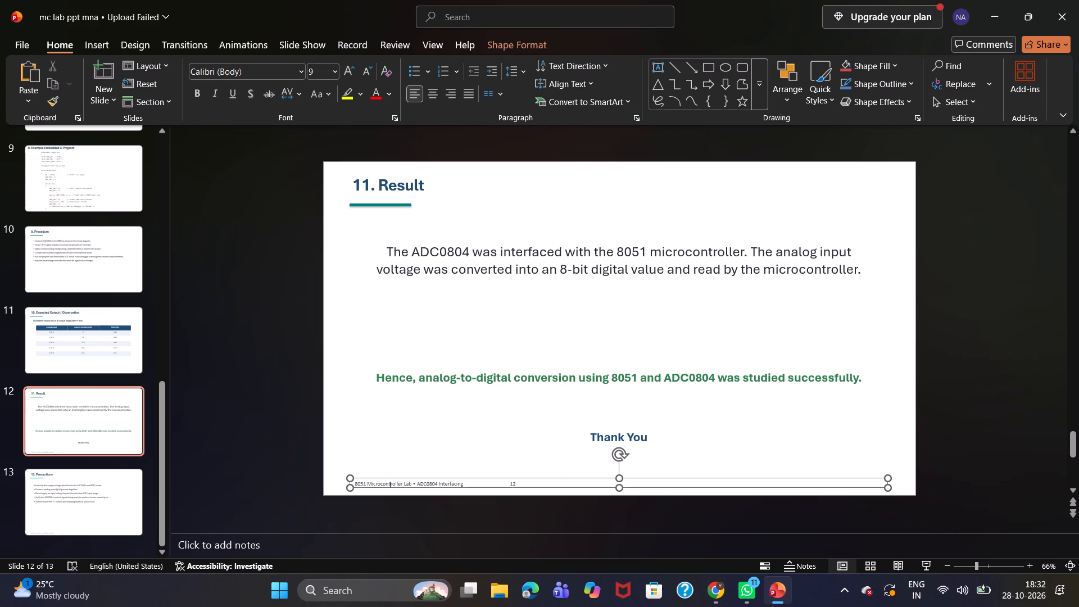
{"action": "right_click", "coordinate": [398, 478]}
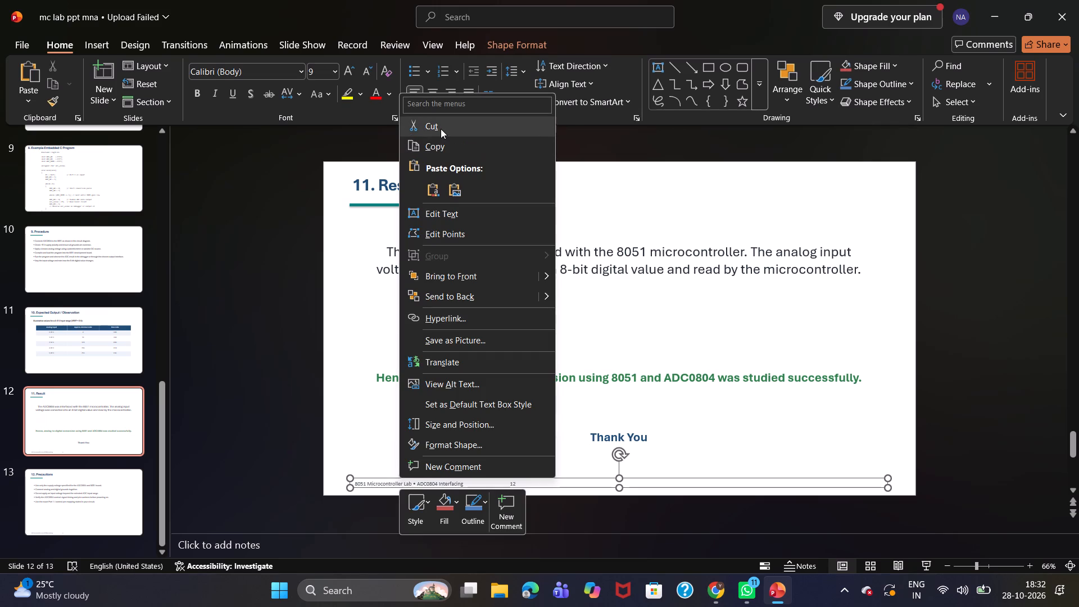
{"action": "left_click", "coordinate": [441, 129]}
{"action": "left_click", "coordinate": [207, 273]}
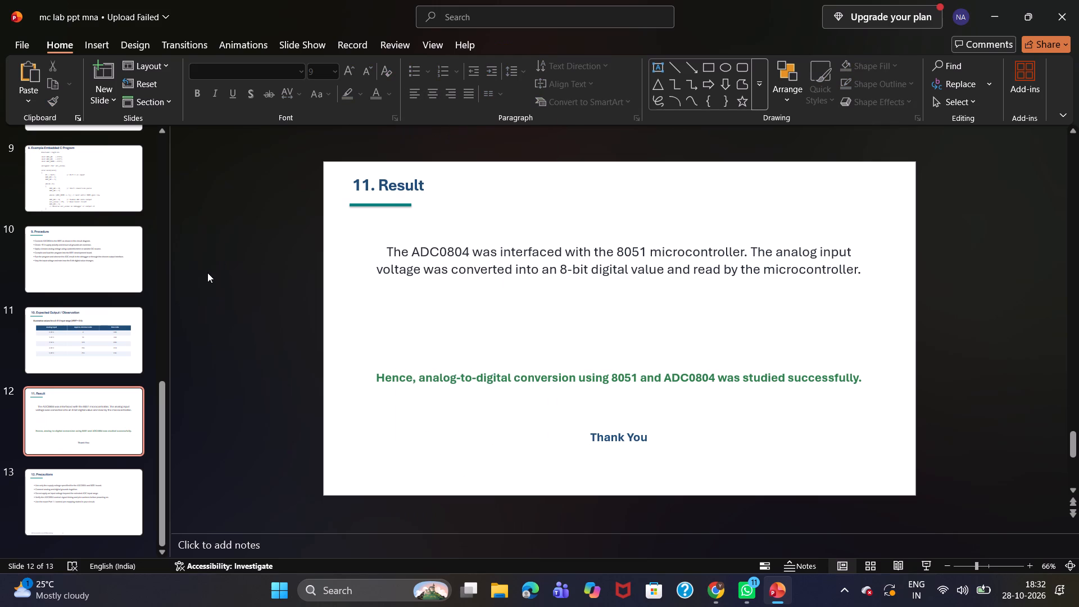
Cut the footer text box with the lab name and slide number from slide 13, "12. Precautions".
{"action": "key", "text": "Down"}
{"action": "key", "text": "Up"}
{"action": "key", "text": "Up"}
{"action": "key", "text": "Down"}
{"action": "key", "text": "Down"}
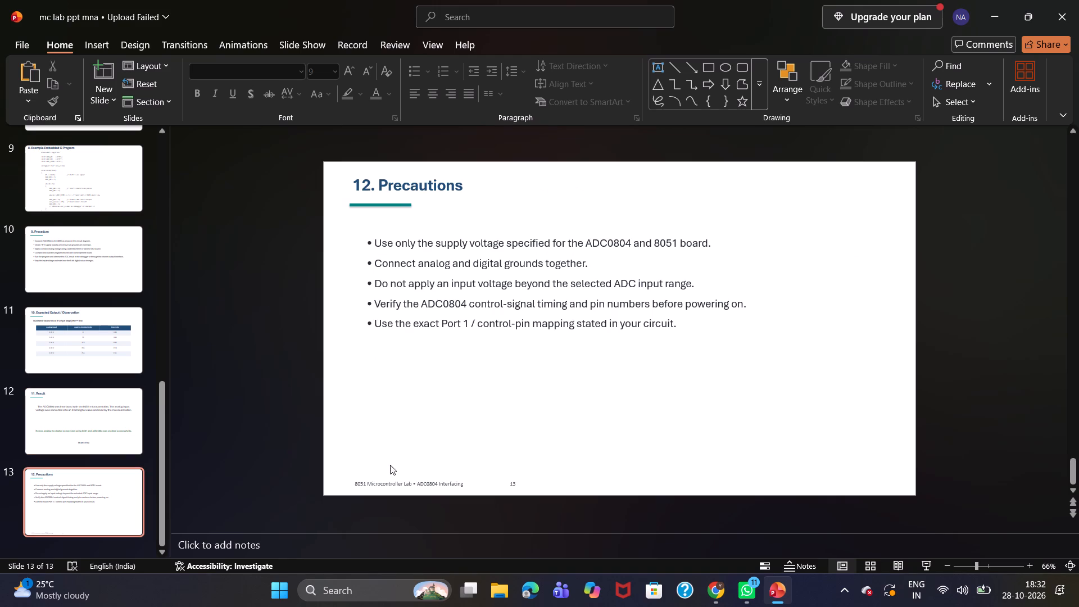
{"action": "left_click", "coordinate": [390, 482]}
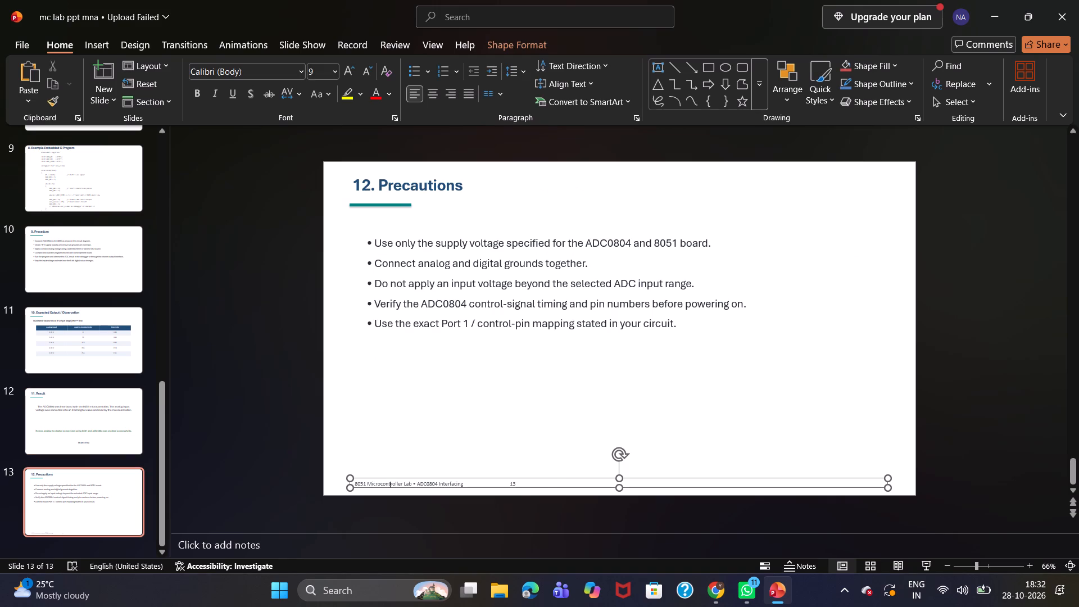
{"action": "right_click", "coordinate": [396, 478]}
{"action": "left_click", "coordinate": [451, 125]}
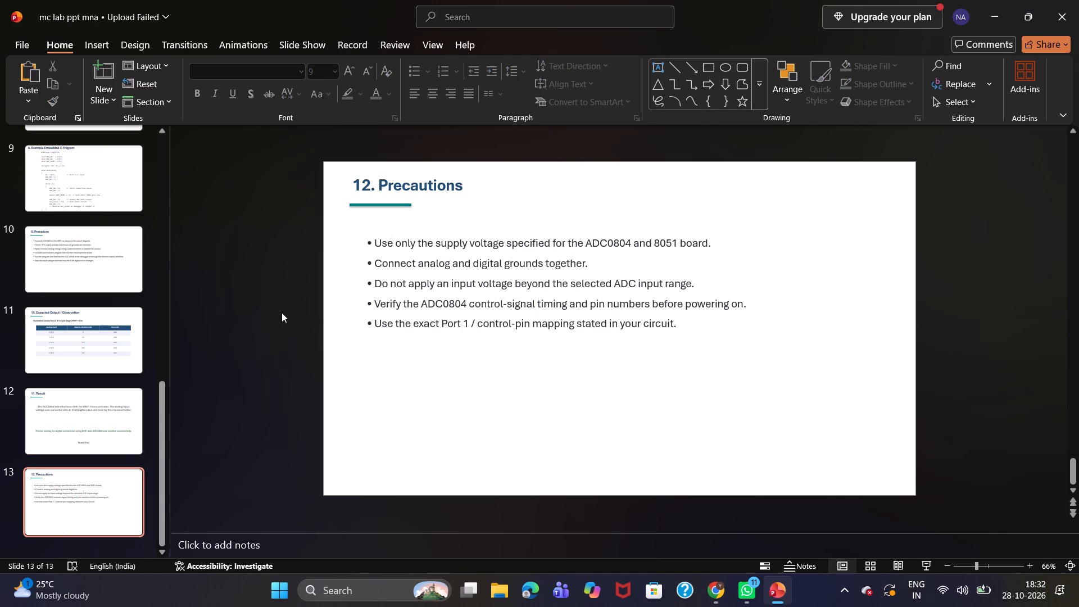
Cut the teal accent line beneath the heading on slide 13, "12. Precautions".
{"action": "left_click", "coordinate": [396, 204]}
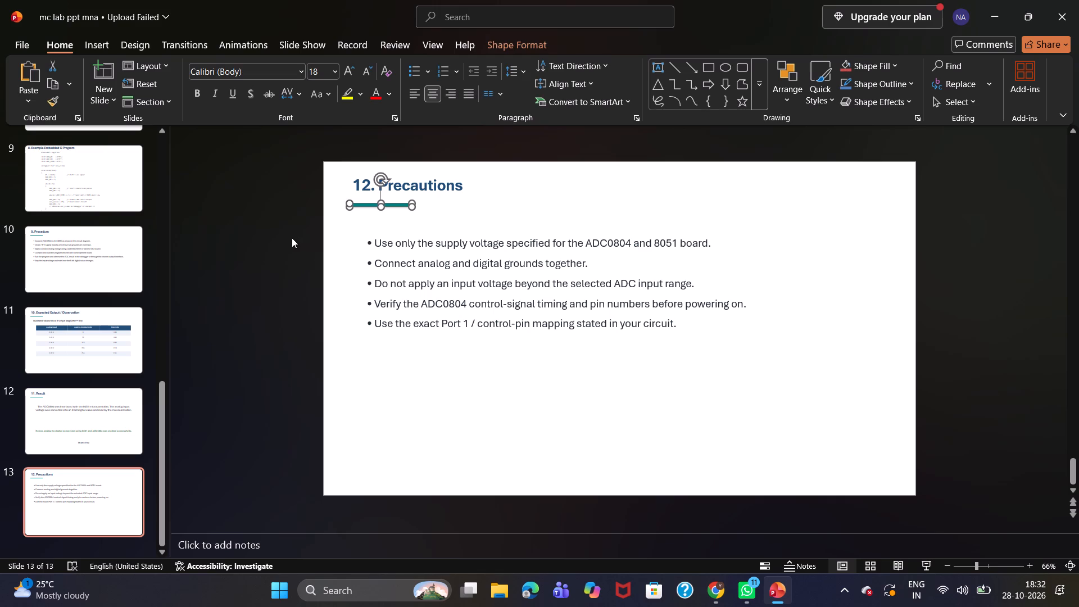
{"action": "left_click", "coordinate": [277, 242]}
{"action": "key", "text": "Up"}
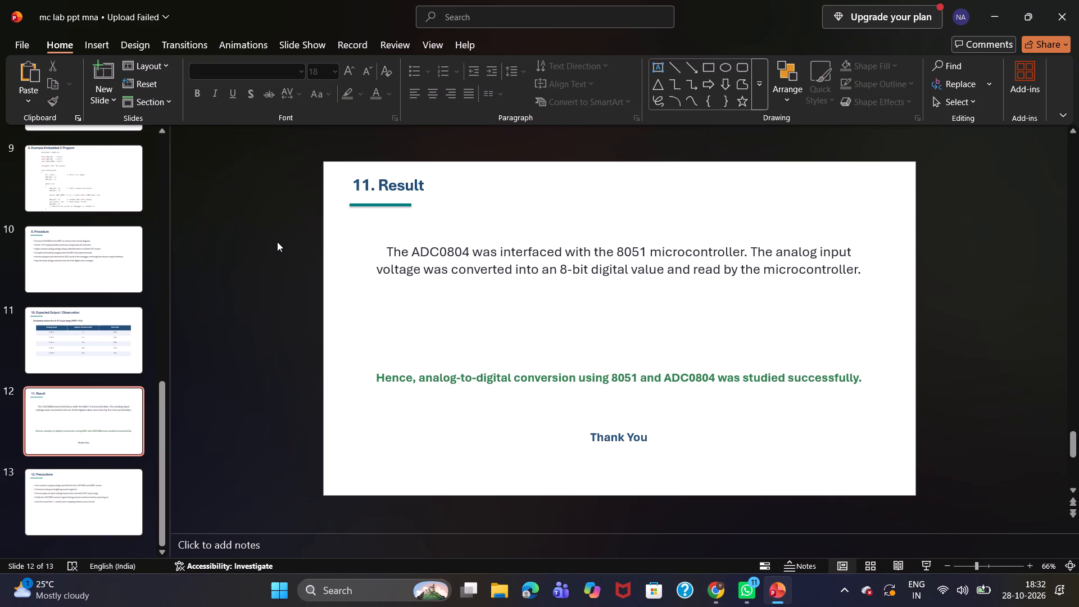
{"action": "key", "text": "Up"}
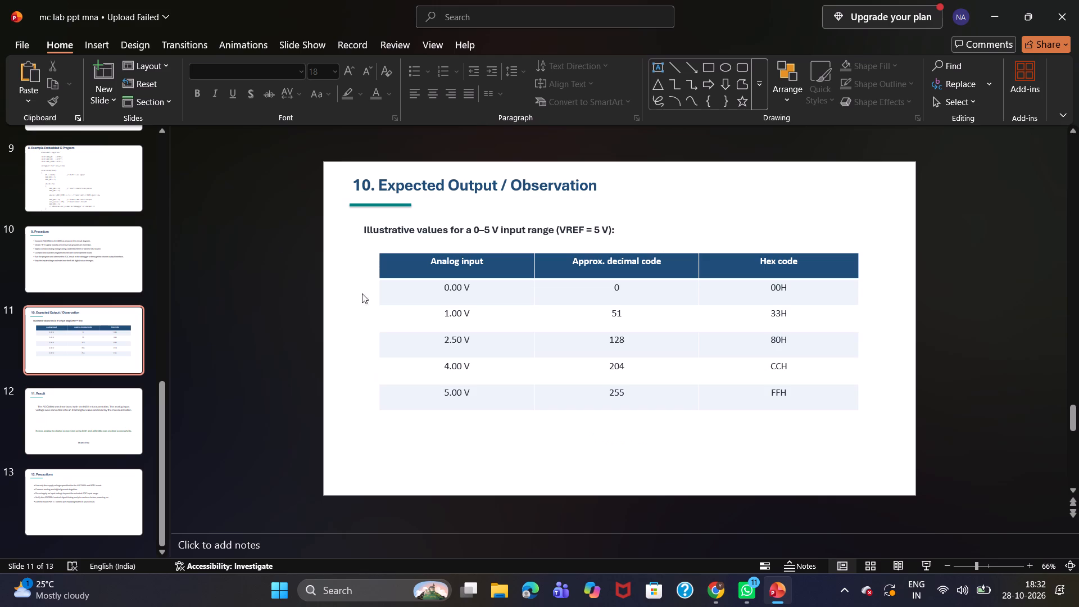
{"action": "key", "text": "Down"}
{"action": "key", "text": "Down"}
{"action": "key", "text": "Down"}
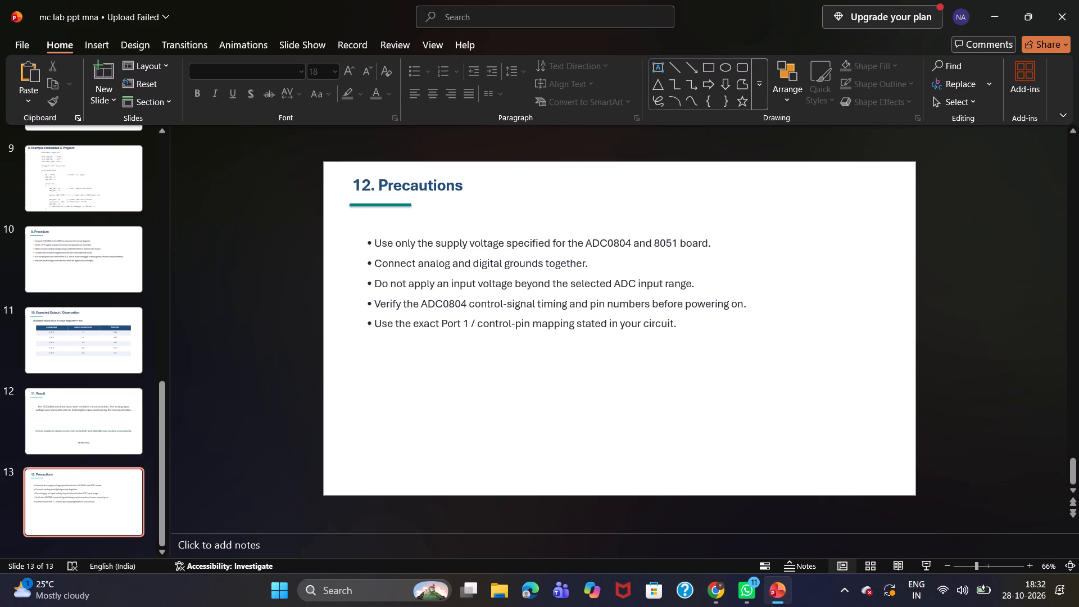
{"action": "right_click", "coordinate": [391, 203]}
{"action": "left_click", "coordinate": [416, 221]}
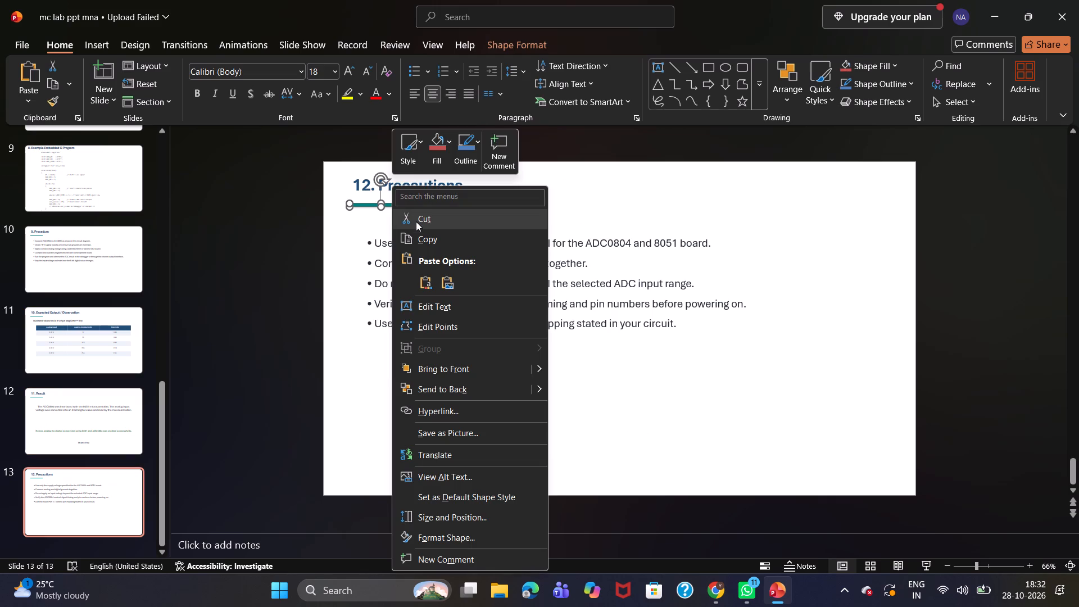
Cut the teal accent line beneath the heading on slide 12, "11. Result".
{"action": "key", "text": "Up"}
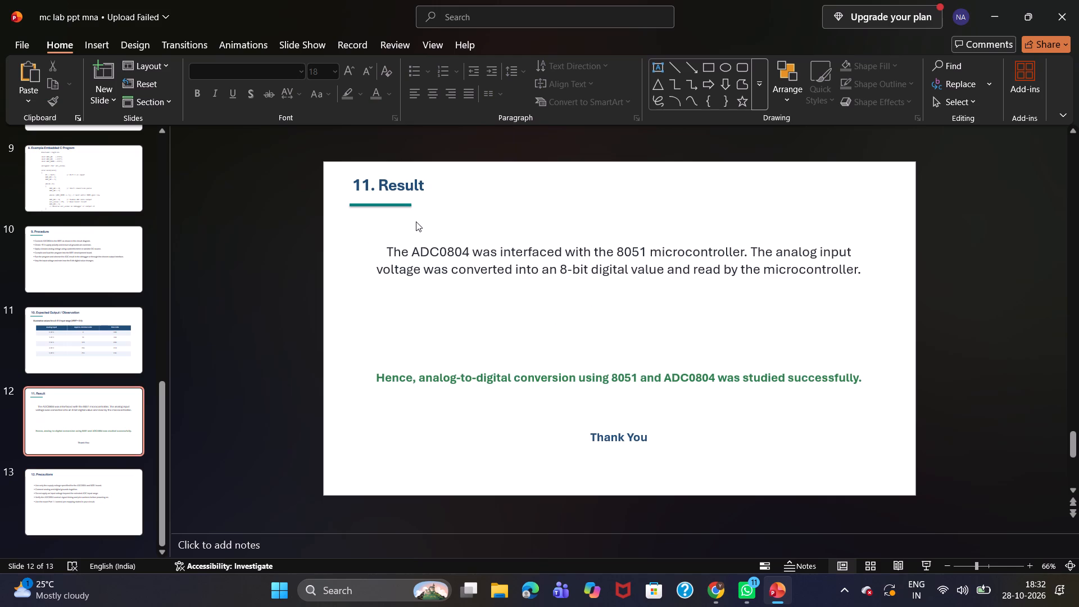
{"action": "right_click", "coordinate": [396, 205]}
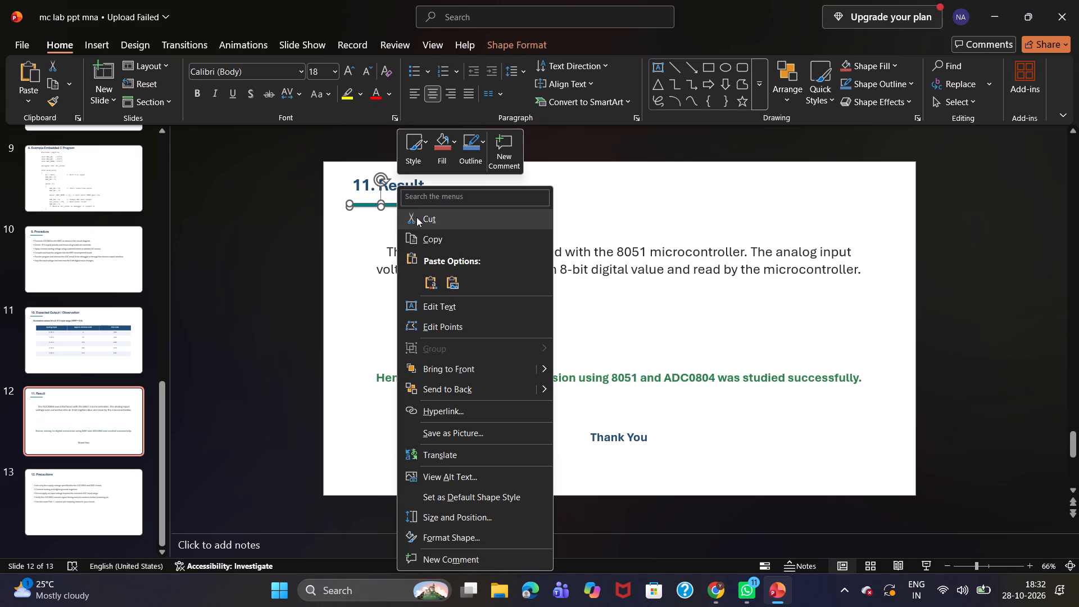
{"action": "left_click", "coordinate": [429, 211]}
Cut the teal accent line beneath the heading on slide 11, "10. Expected Output / Observation".
{"action": "key", "text": "Up"}
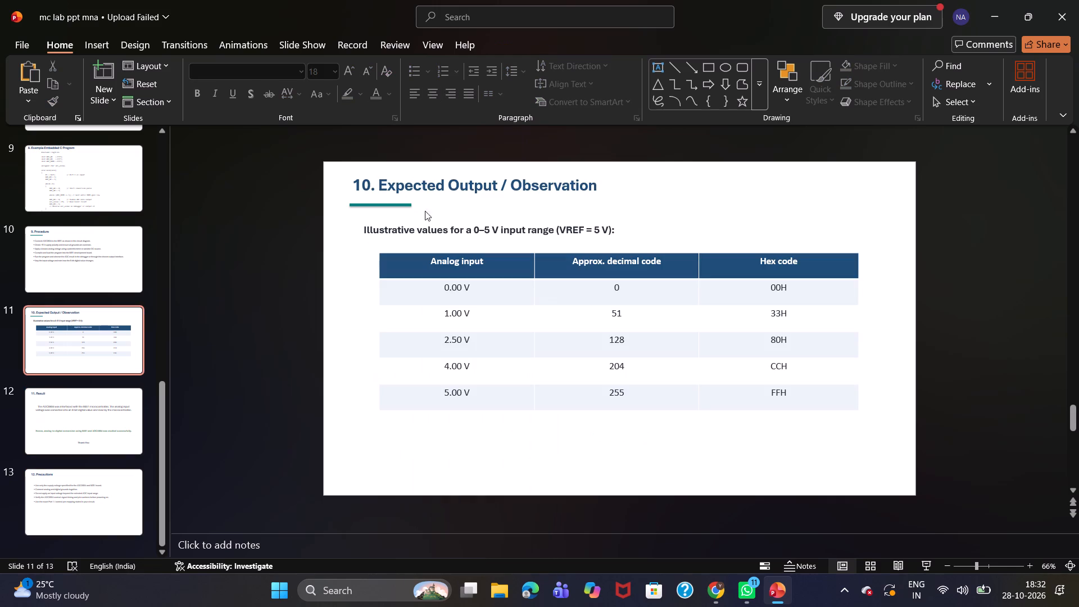
{"action": "right_click", "coordinate": [395, 202]}
{"action": "left_click", "coordinate": [423, 218]}
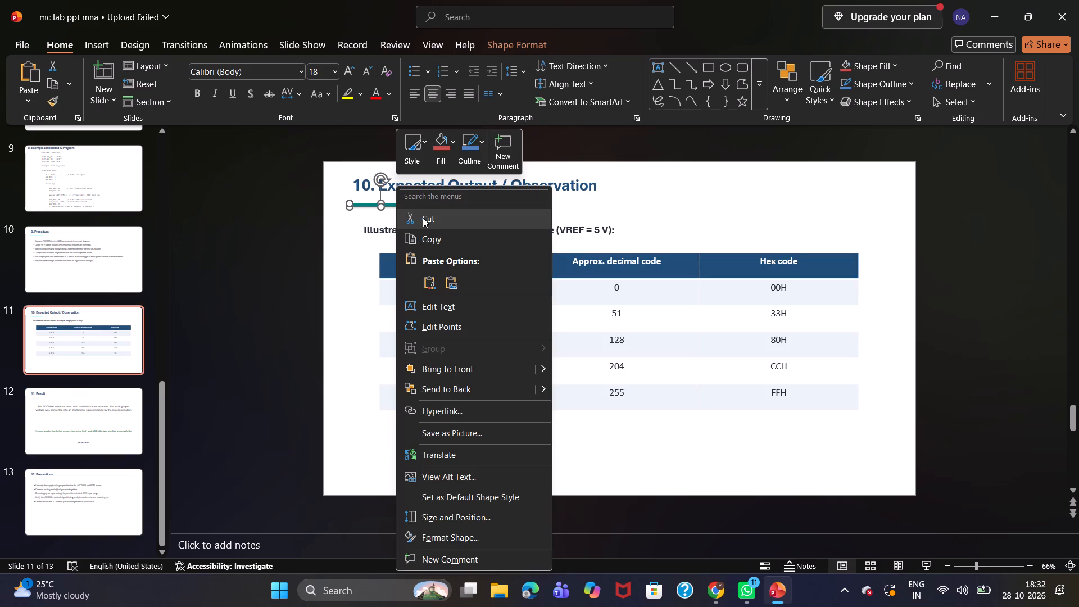
Cut the teal accent line beneath the heading on slide 10, "9. Procedure".
{"action": "key", "text": "Up"}
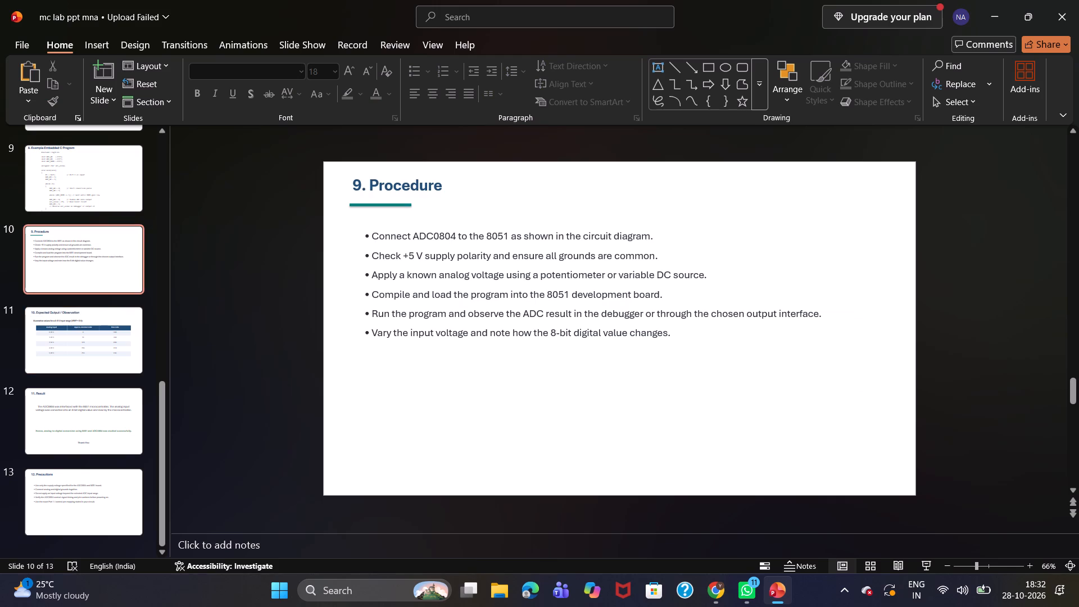
{"action": "right_click", "coordinate": [402, 205]}
{"action": "left_click", "coordinate": [429, 214]}
Cut the teal accent line beneath the heading on slide 8, "7. Working / Algorithm".
{"action": "key", "text": "Up"}
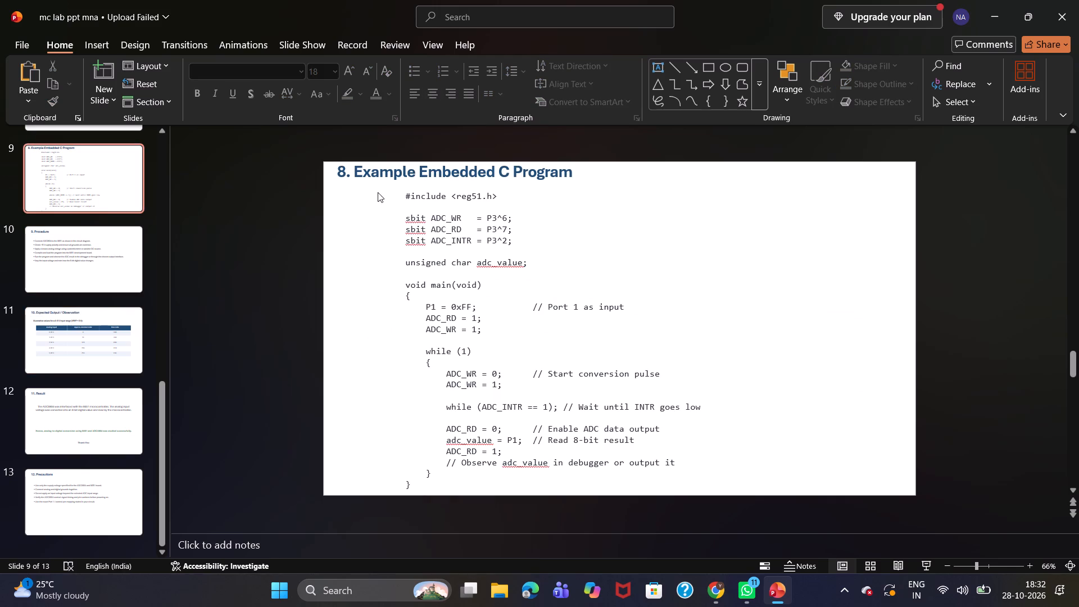
{"action": "key", "text": "Up"}
{"action": "right_click", "coordinate": [381, 203]}
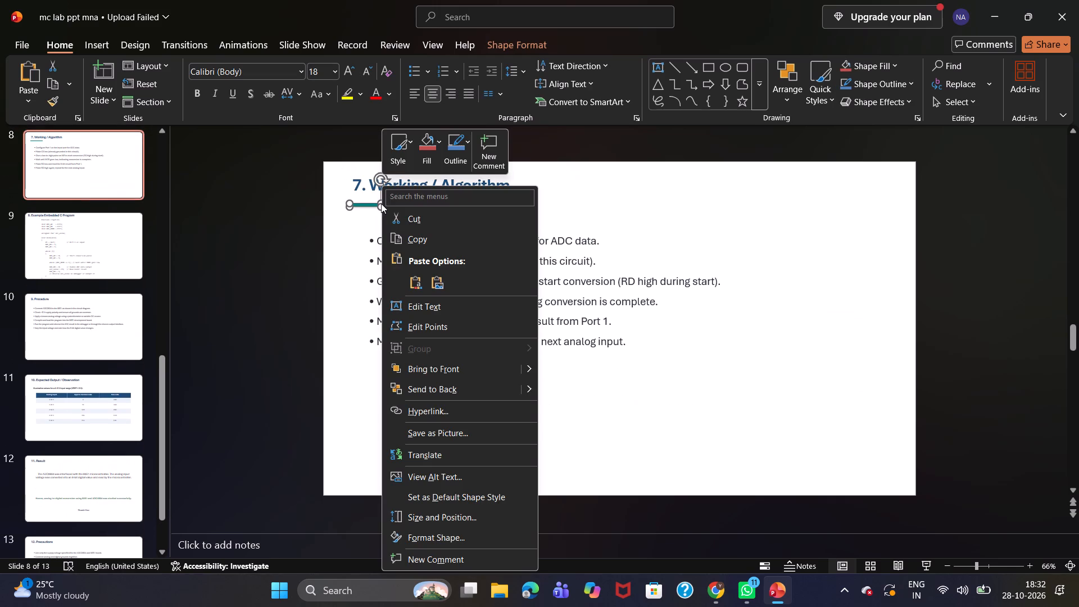
{"action": "left_click", "coordinate": [416, 214]}
Cut the teal accent line beneath the heading on slide 7, "6. Pin Connections".
{"action": "key", "text": "Up"}
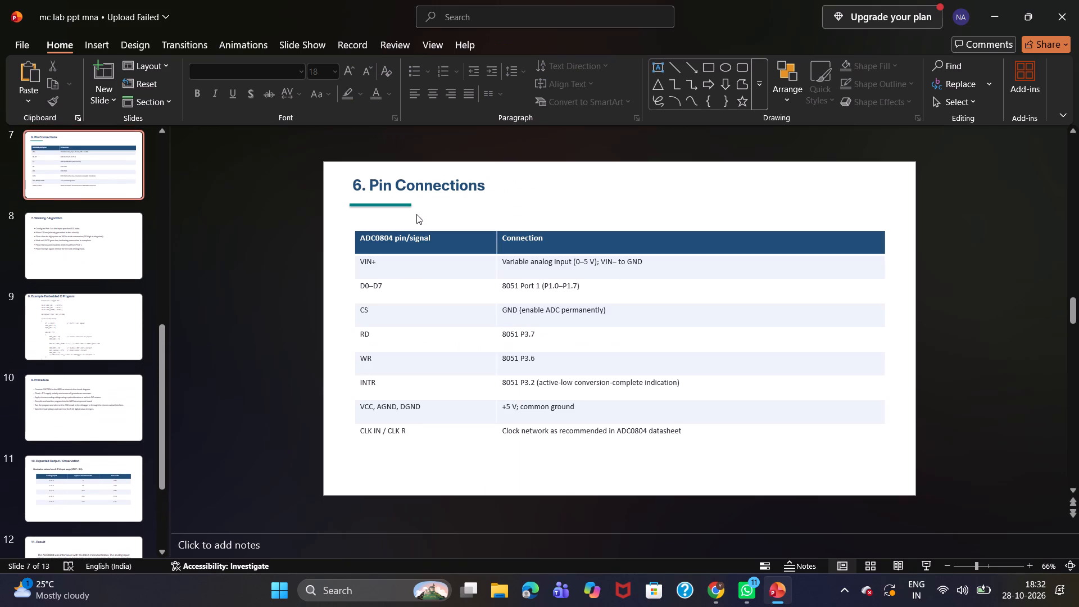
{"action": "right_click", "coordinate": [396, 205]}
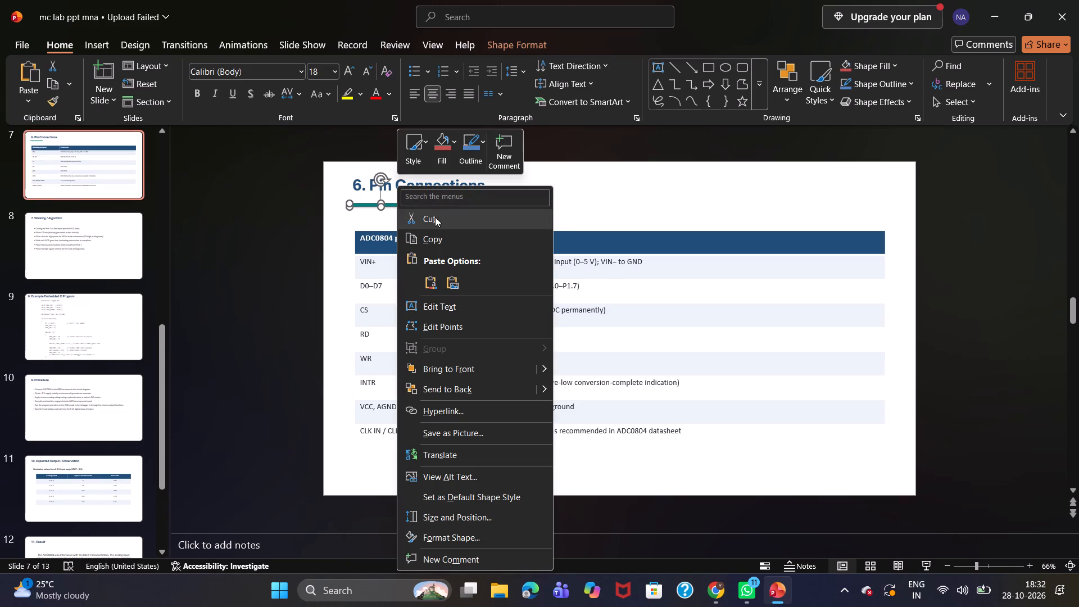
{"action": "left_click", "coordinate": [435, 217]}
Cut the teal accent line beneath the heading on slide 6, "5. Circuit Diagram (Conceptual)".
{"action": "key", "text": "Up"}
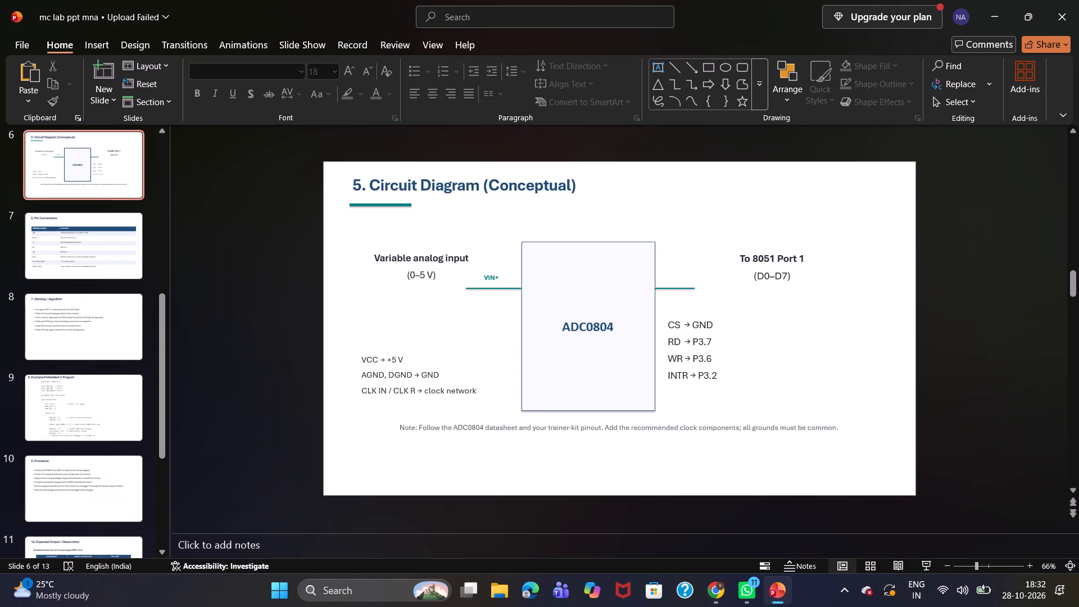
{"action": "right_click", "coordinate": [396, 207]}
{"action": "left_click", "coordinate": [416, 225]}
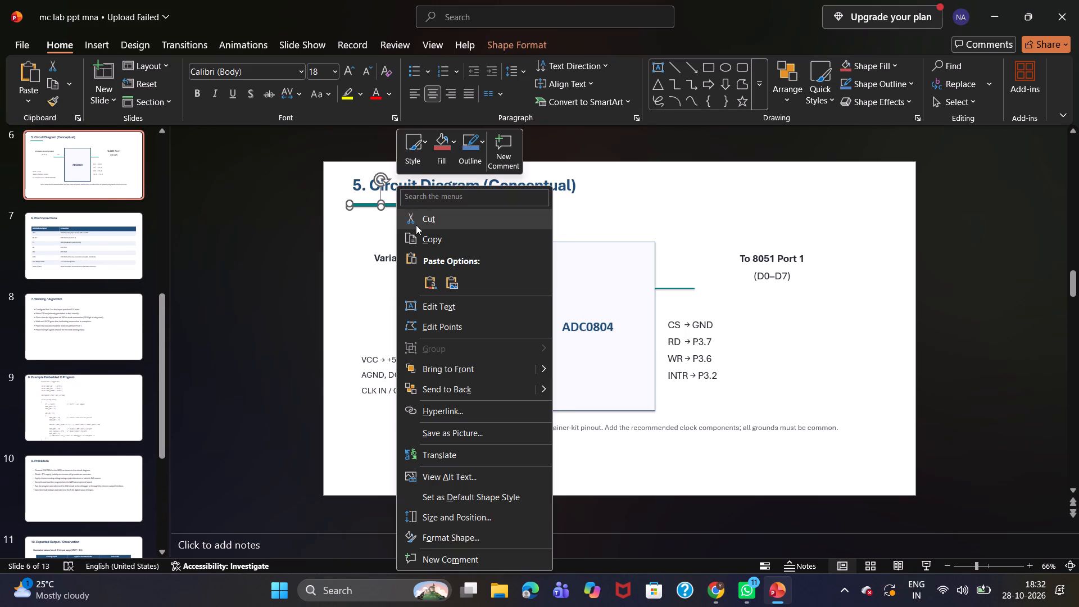
Cut the teal accent line beneath the heading on slide 5, "4. Block Diagram".
{"action": "key", "text": "Up"}
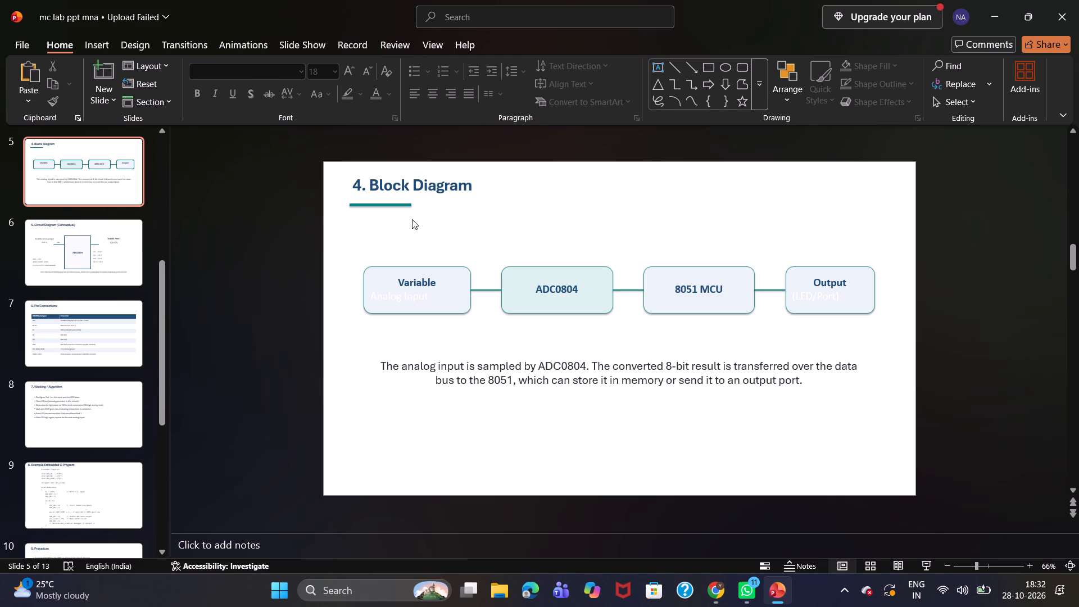
{"action": "right_click", "coordinate": [392, 206]}
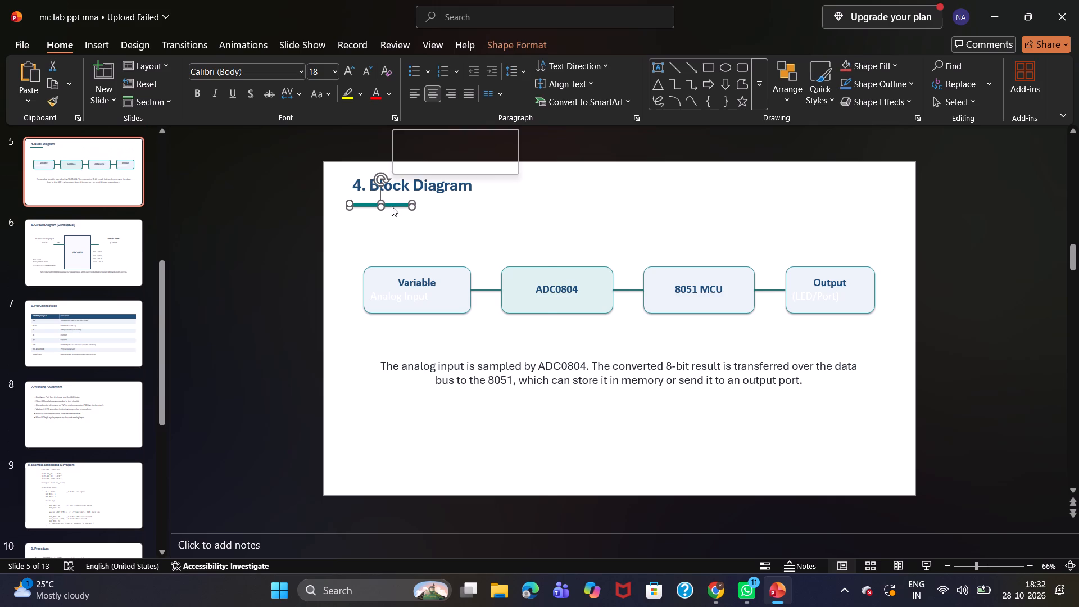
{"action": "left_click", "coordinate": [416, 216]}
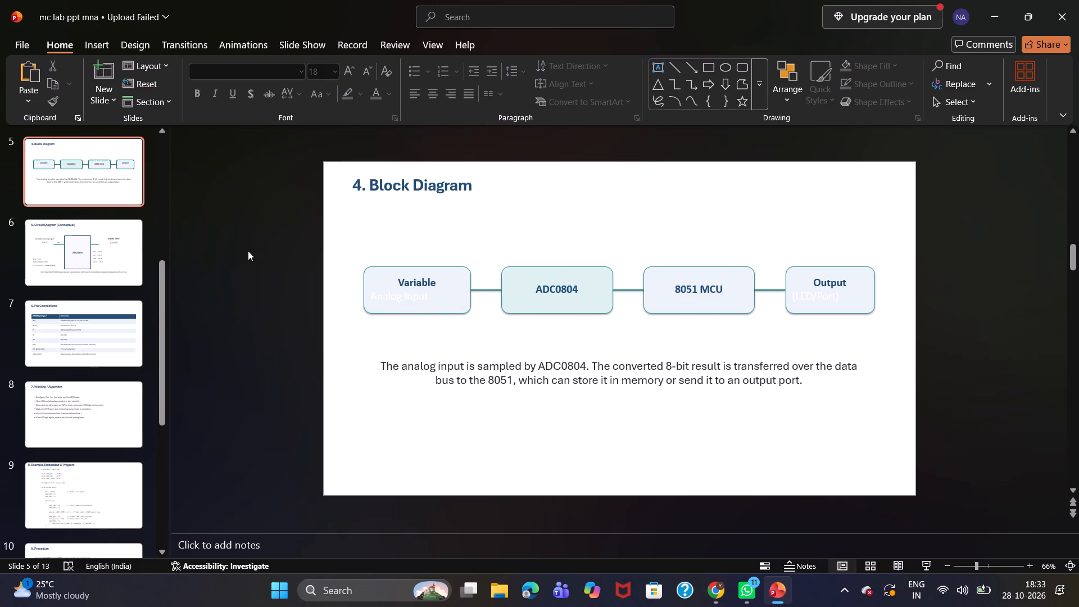
Cut the teal accent line beneath the heading on slide 4, "3. Theory".
{"action": "key", "text": "Up"}
{"action": "right_click", "coordinate": [365, 202]}
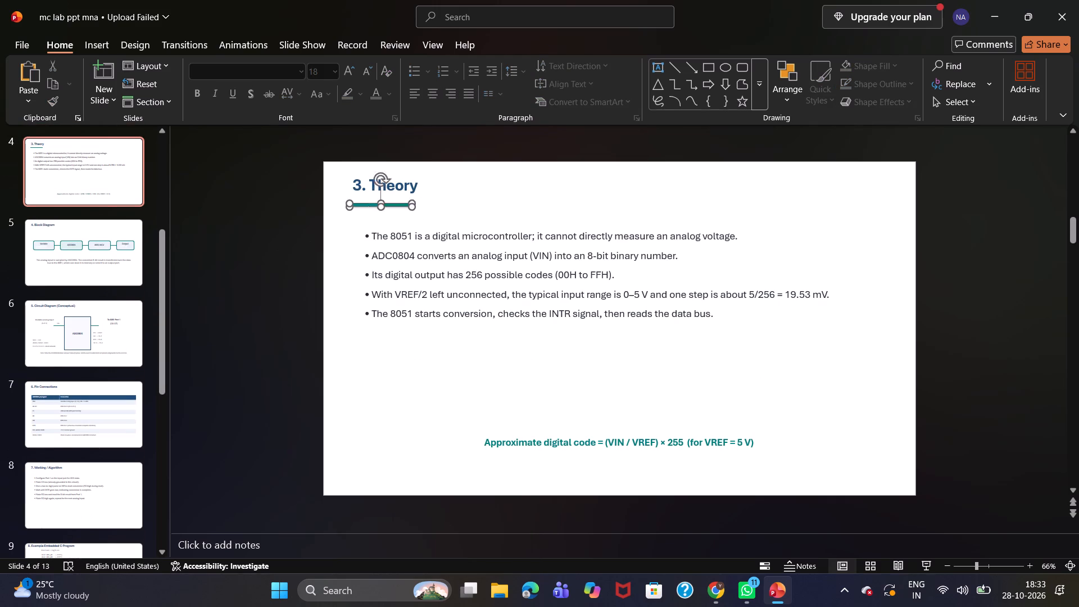
{"action": "left_click", "coordinate": [396, 216]}
Cut the teal accent line beneath the heading on slide 3, "2. Apparatus / Components Required".
{"action": "key", "text": "Up"}
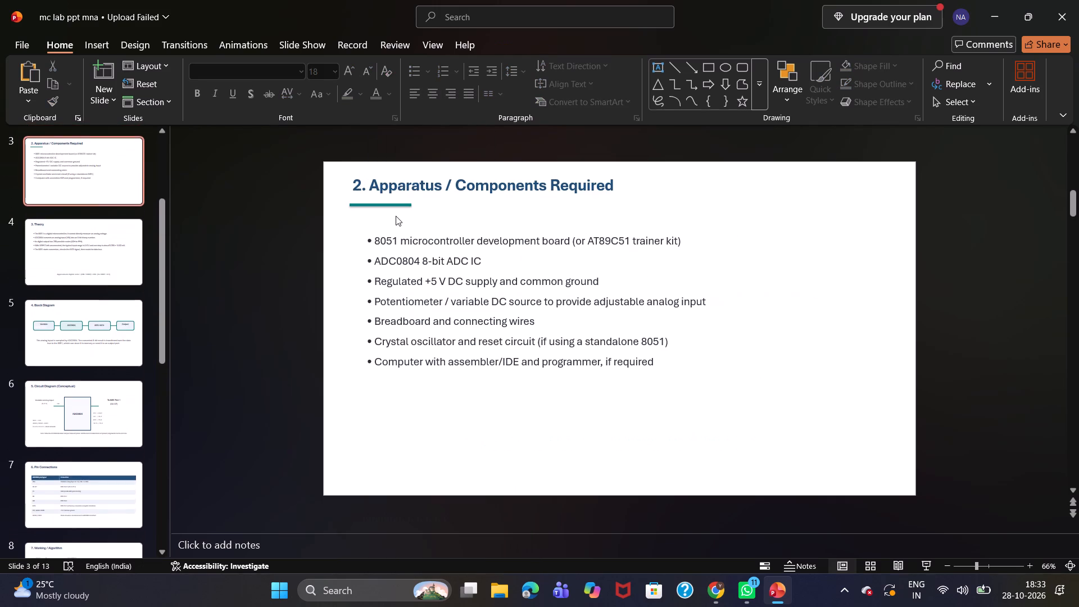
{"action": "right_click", "coordinate": [389, 204]}
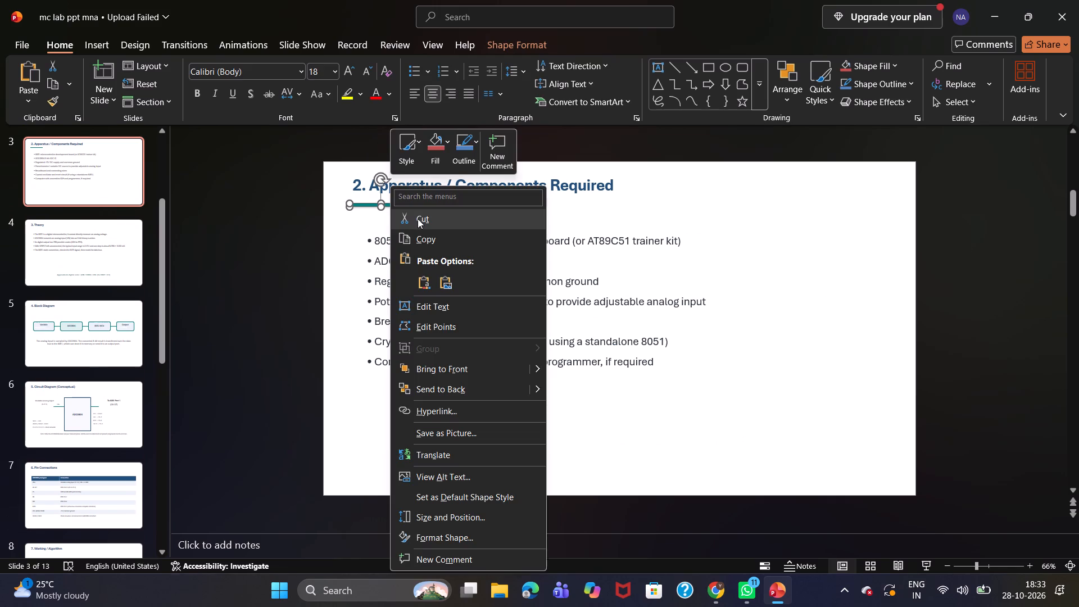
{"action": "left_click", "coordinate": [418, 219]}
Cut the teal accent line beneath the heading on slide 2, "1. Aim".
{"action": "key", "text": "Up"}
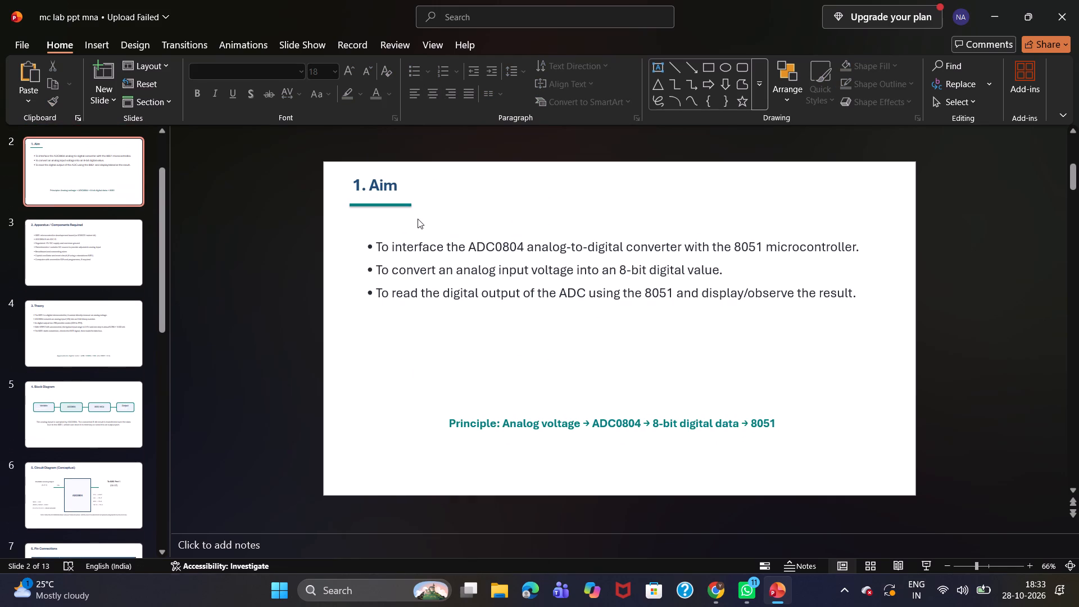
{"action": "right_click", "coordinate": [402, 204]}
{"action": "left_click", "coordinate": [421, 215]}
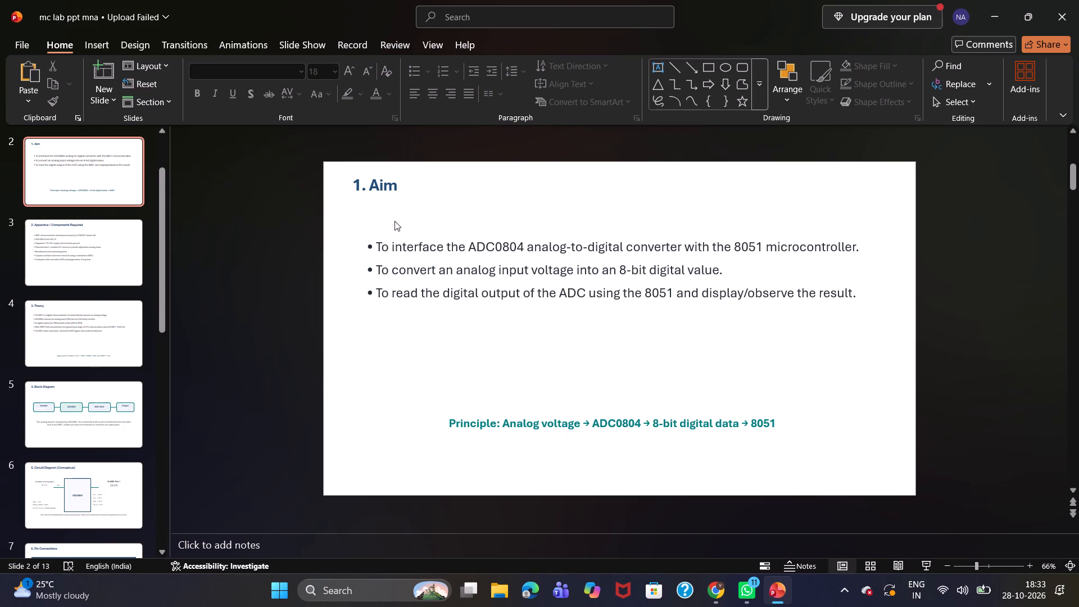
Move the "1. Aim" heading on slide 2 slightly down and to the right, closer to the bullet list.
{"action": "left_click", "coordinate": [389, 185]}
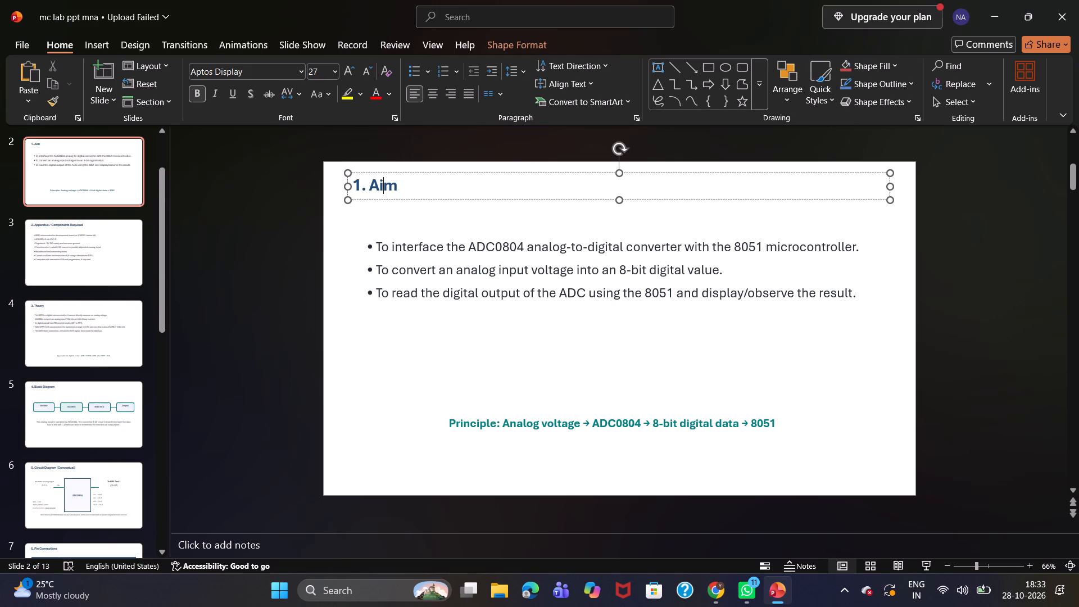
{"action": "left_click_drag", "start_coordinate": [404, 198], "coordinate": [407, 211]}
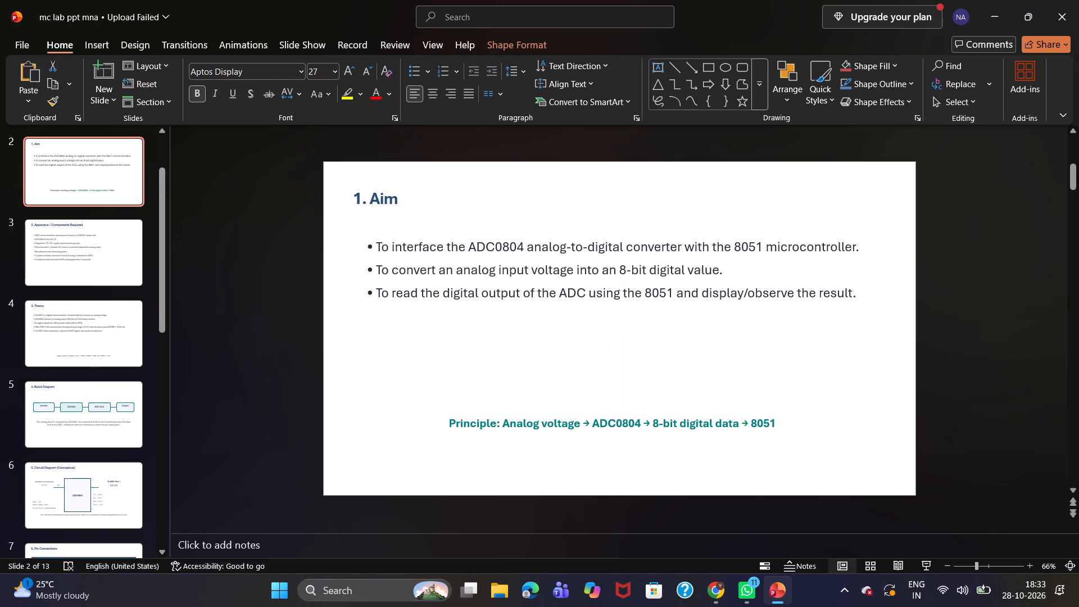
{"action": "left_click_drag", "start_coordinate": [407, 211], "coordinate": [414, 214]}
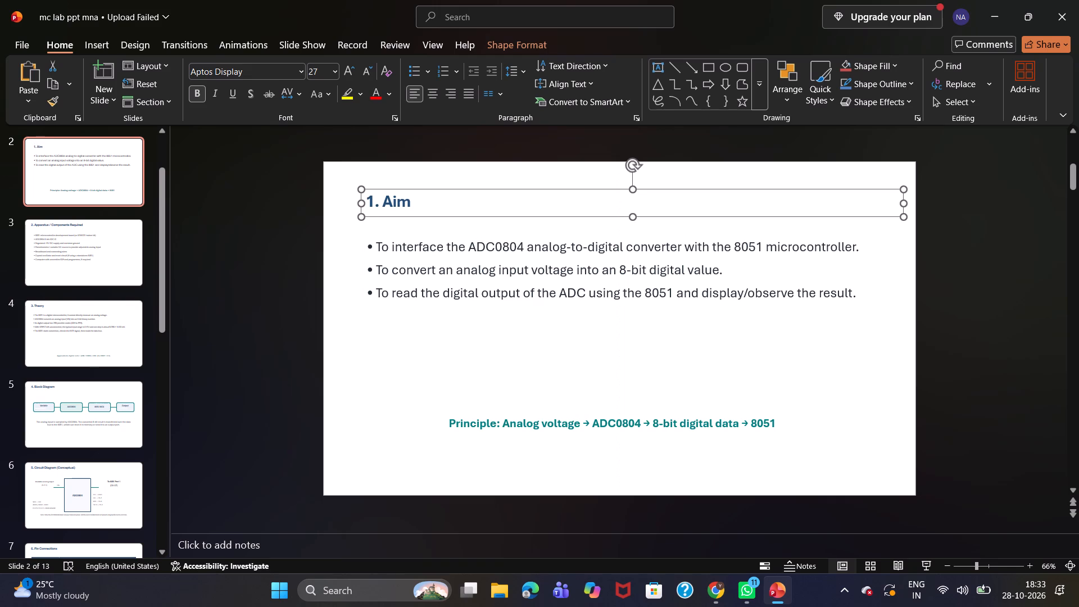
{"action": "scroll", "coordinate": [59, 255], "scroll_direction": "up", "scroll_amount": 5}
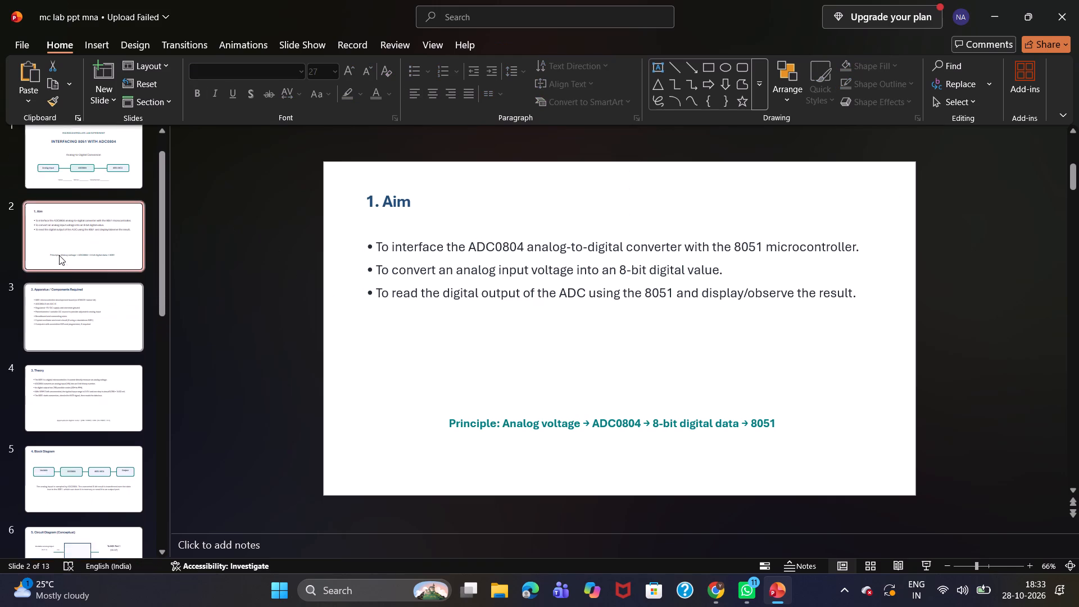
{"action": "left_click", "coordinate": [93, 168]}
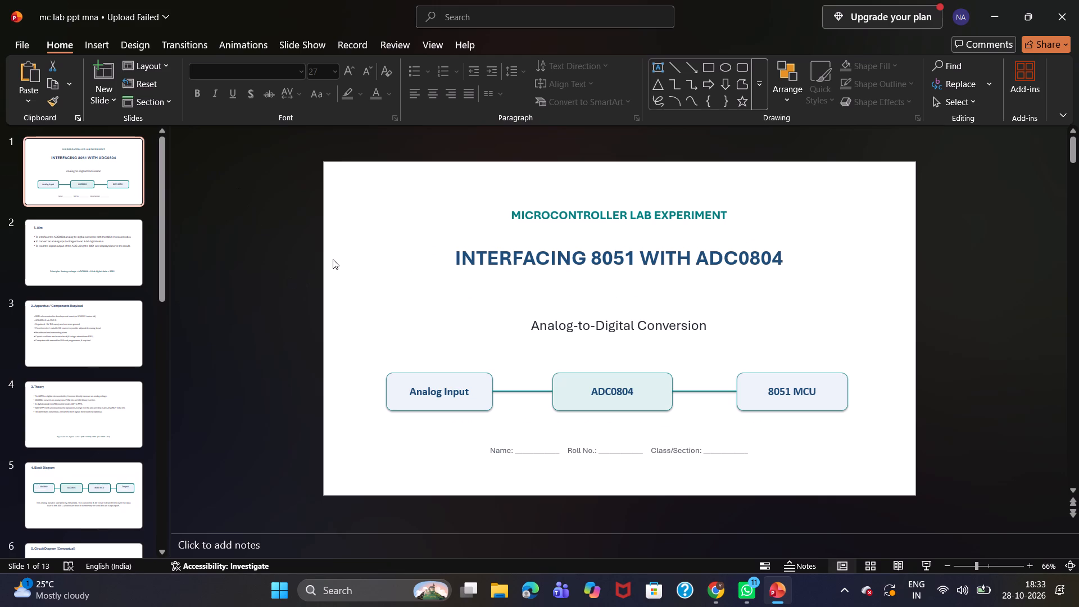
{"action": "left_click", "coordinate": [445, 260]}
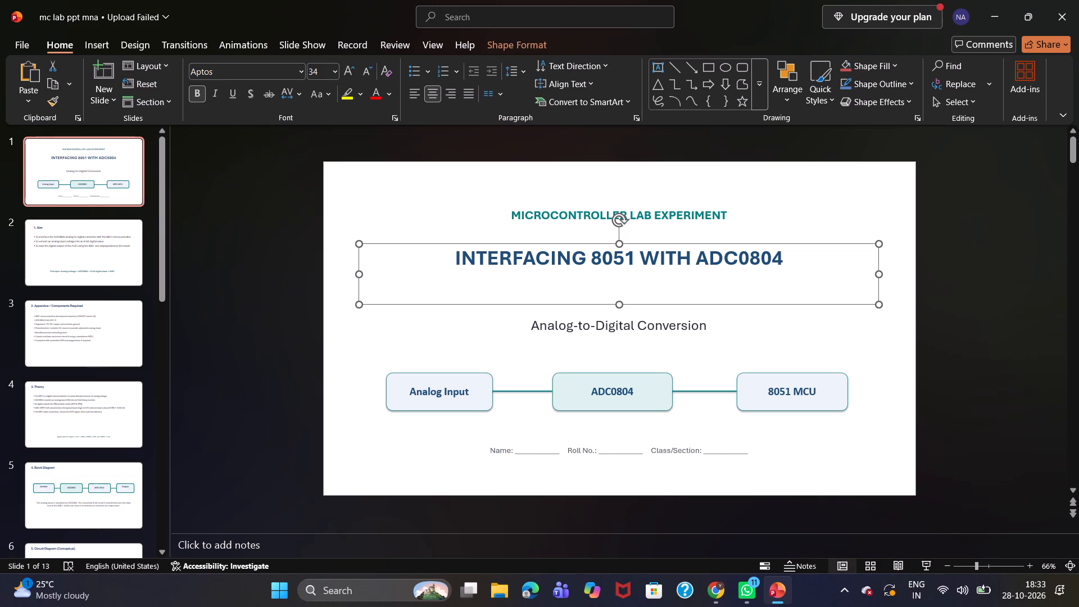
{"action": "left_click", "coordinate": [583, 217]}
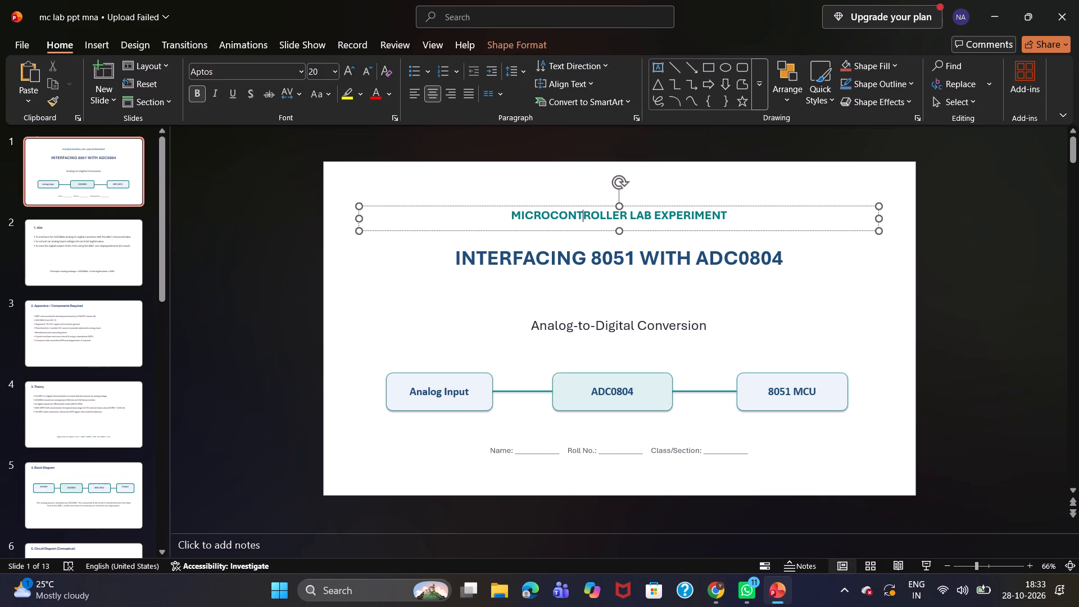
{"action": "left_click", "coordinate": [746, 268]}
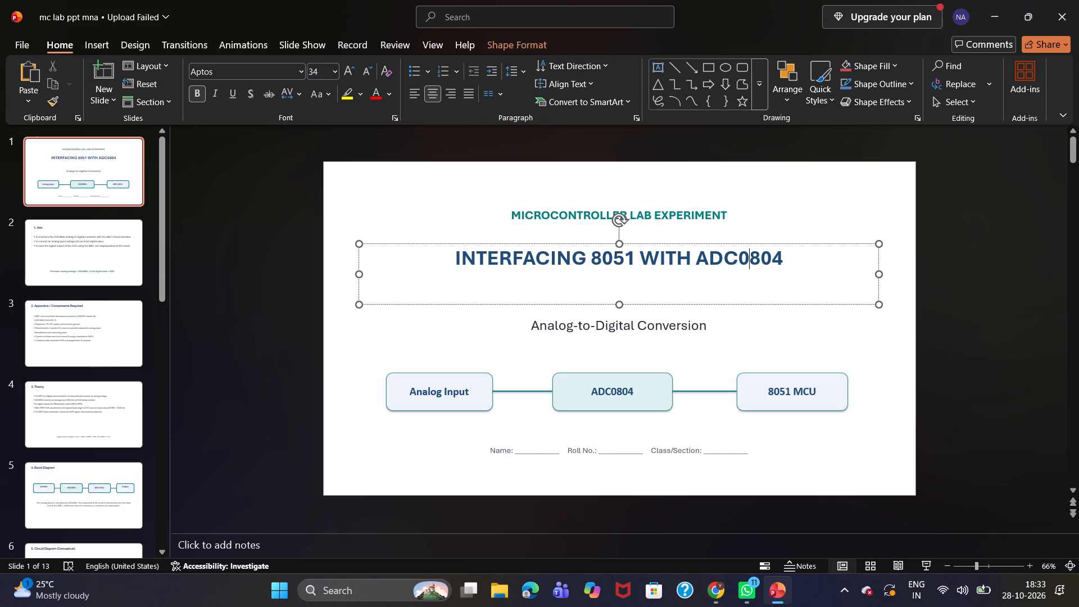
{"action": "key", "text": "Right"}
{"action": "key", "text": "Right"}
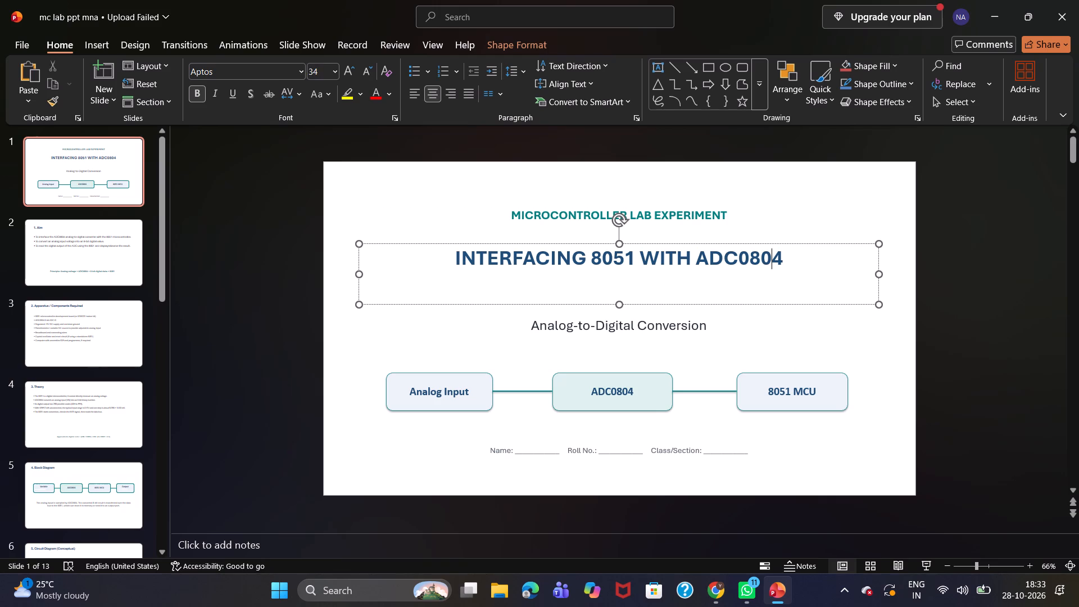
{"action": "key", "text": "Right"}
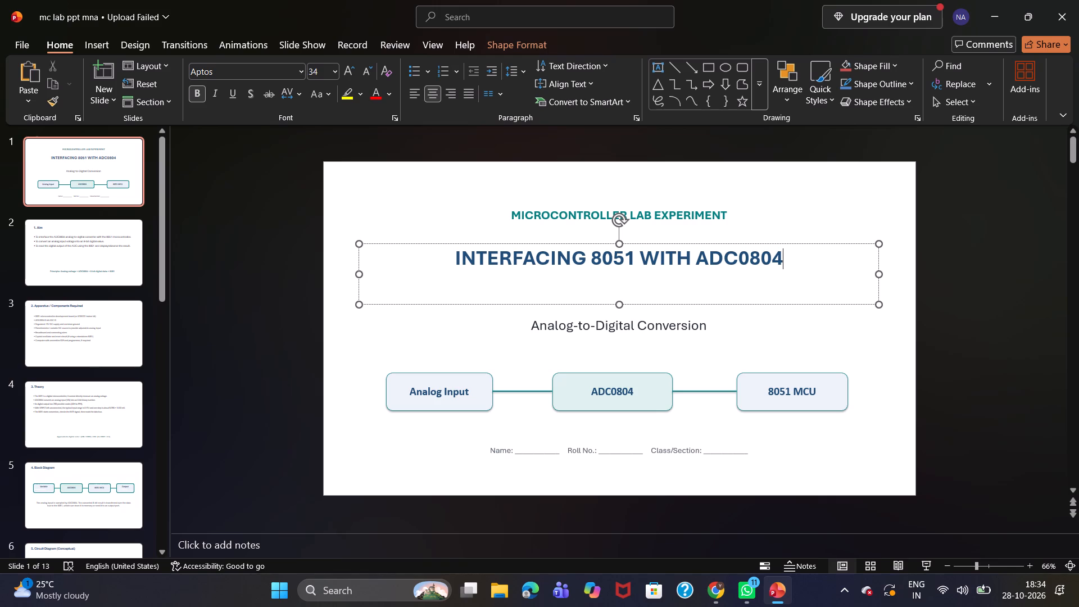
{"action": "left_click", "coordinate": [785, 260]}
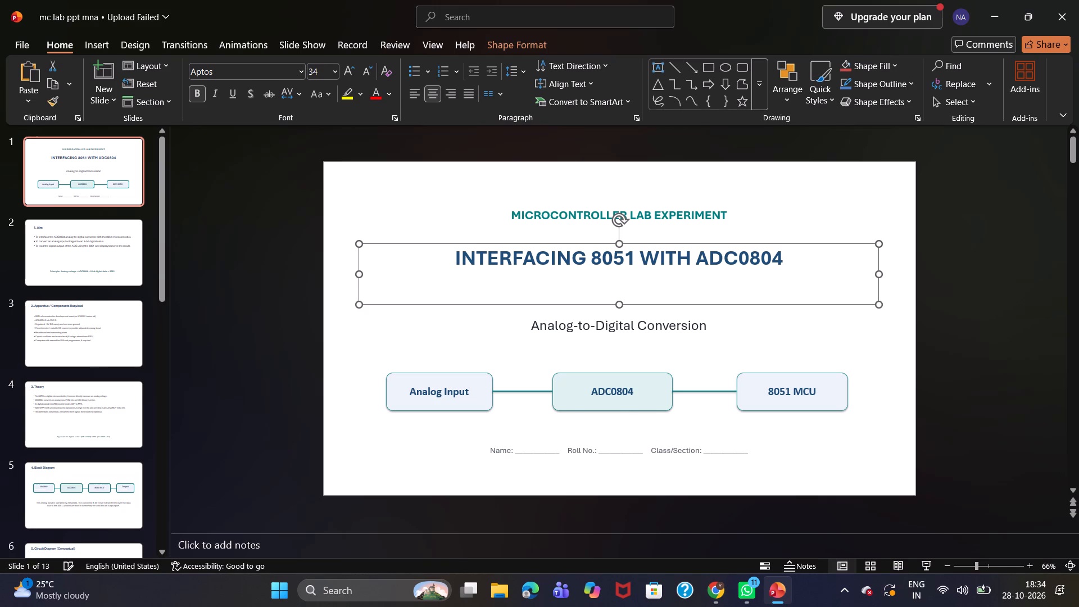
Cut the text box with the Name, Roll No. and Class/Section blanks from slide 1.
{"action": "left_click", "coordinate": [584, 448]}
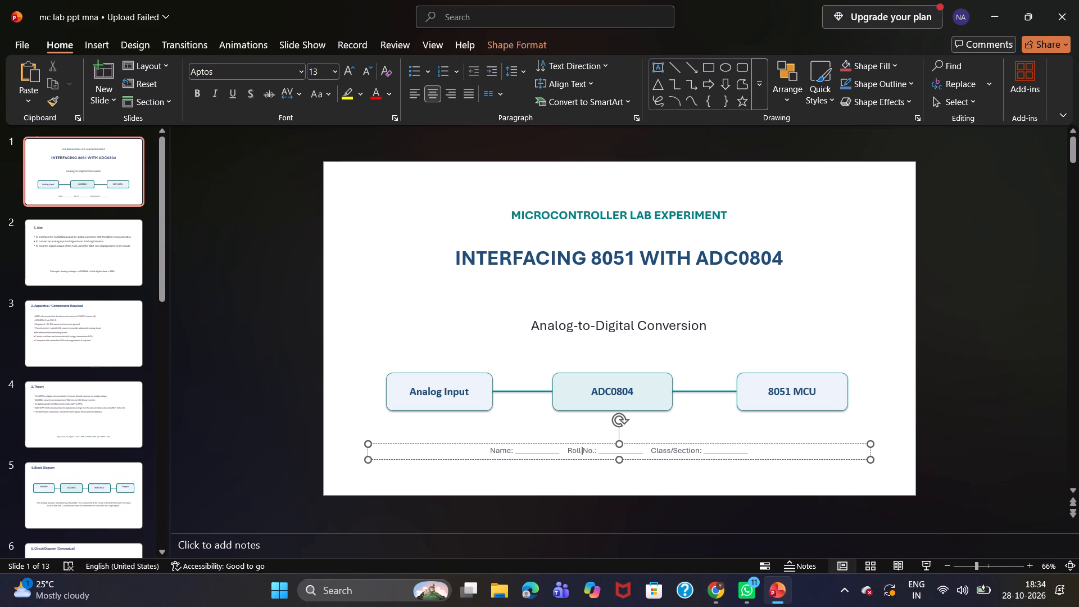
{"action": "right_click", "coordinate": [584, 443]}
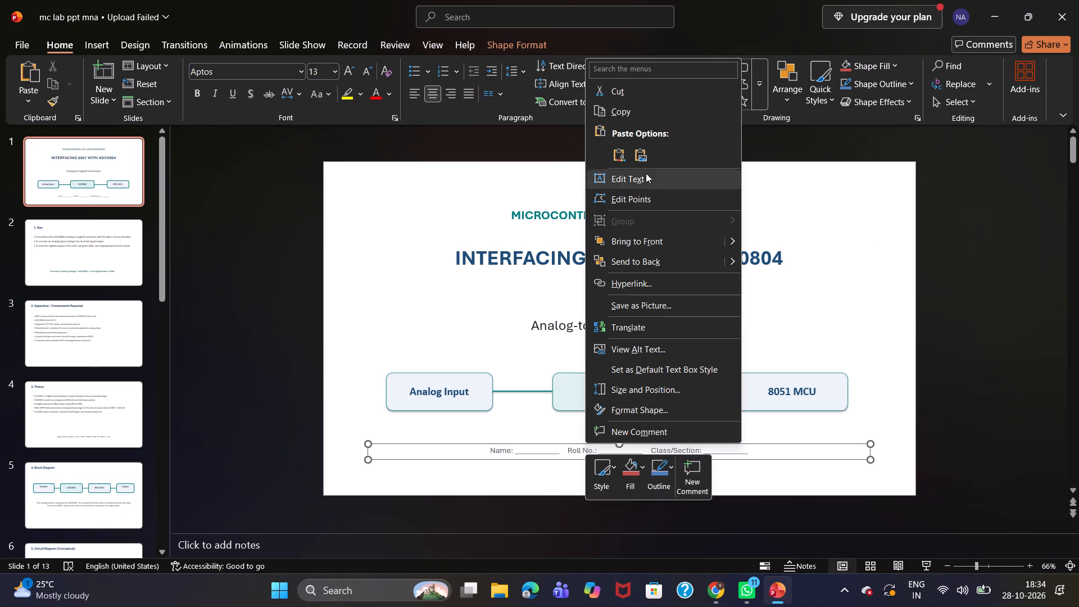
{"action": "left_click", "coordinate": [642, 93]}
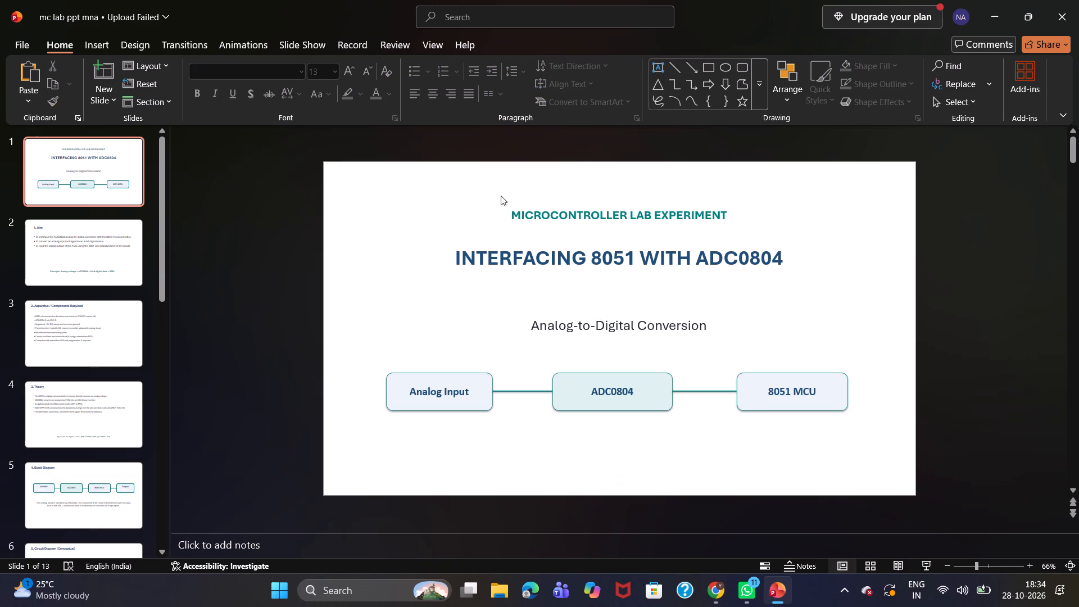
Cut the teal "Approximate digital code" formula text box from slide 4, "3. Theory".
{"action": "key", "text": "Down"}
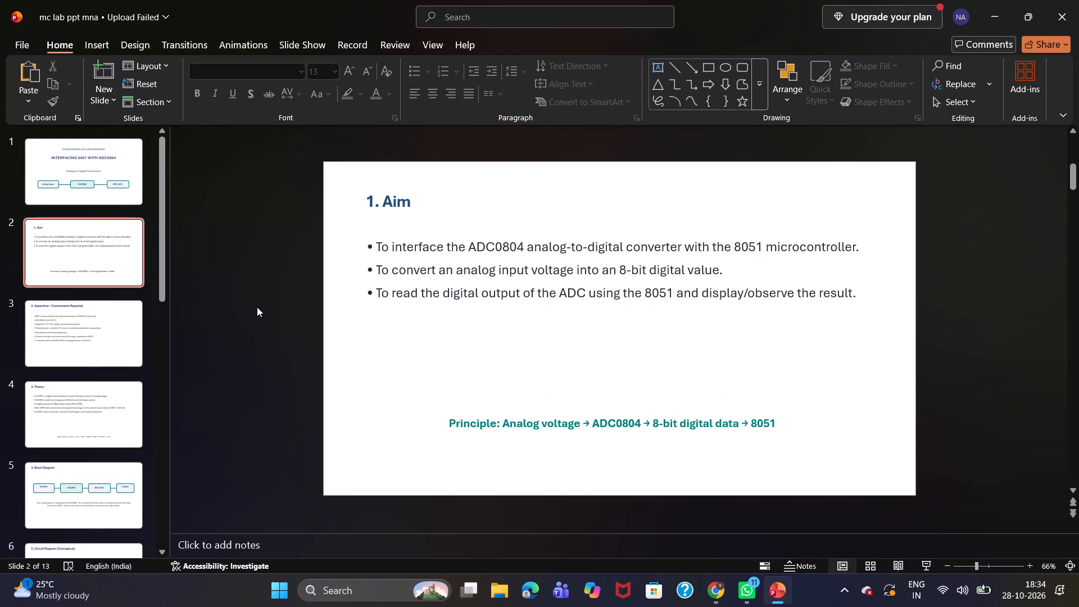
{"action": "key", "text": "Down"}
{"action": "key", "text": "Down"}
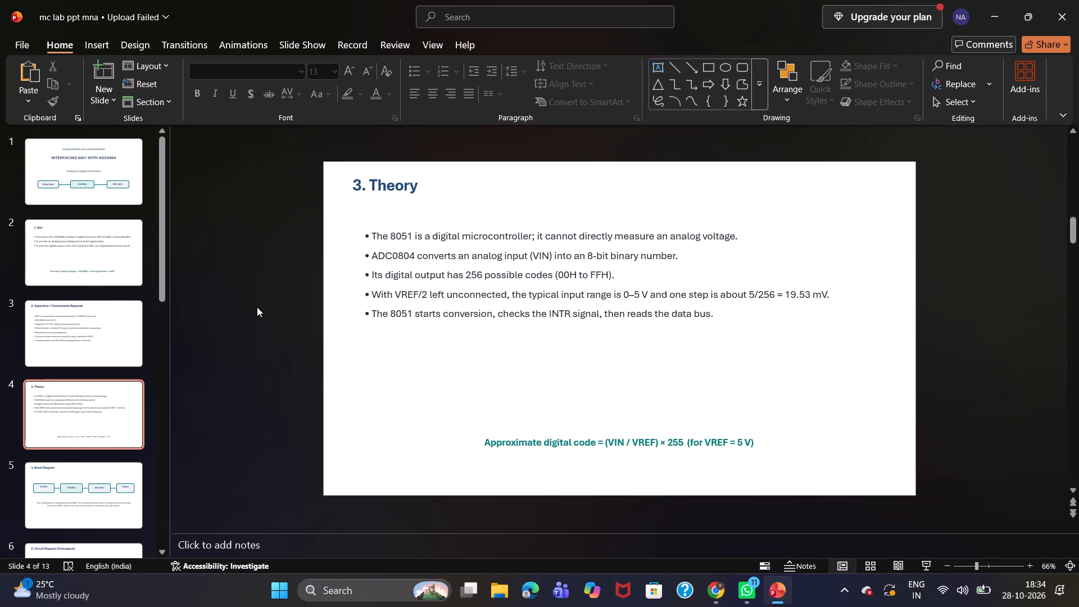
{"action": "key", "text": "Down"}
{"action": "key", "text": "Up"}
{"action": "left_click", "coordinate": [514, 446]}
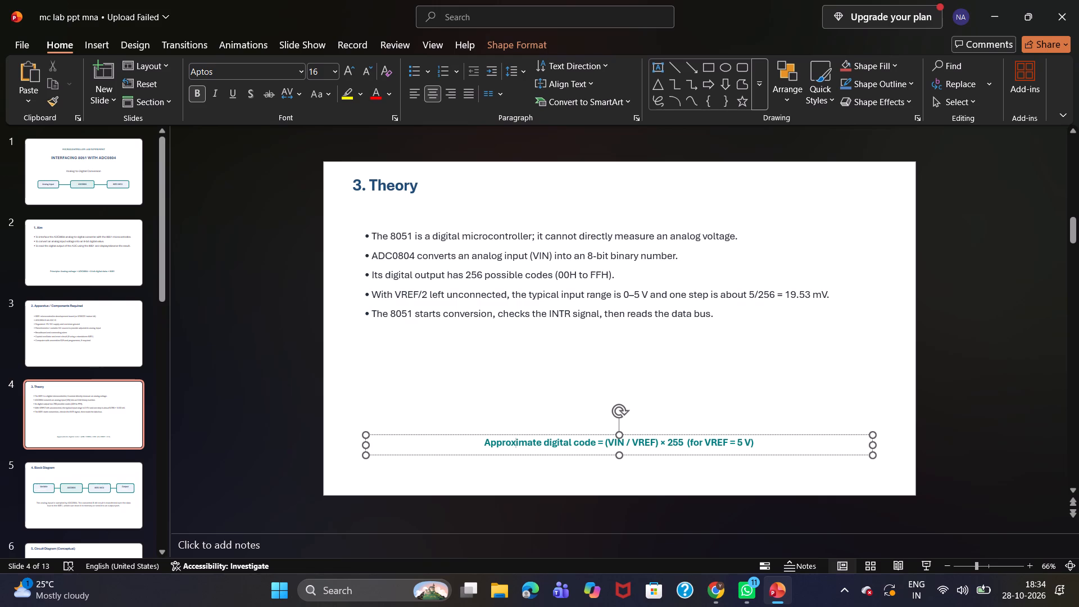
{"action": "right_click", "coordinate": [474, 433]}
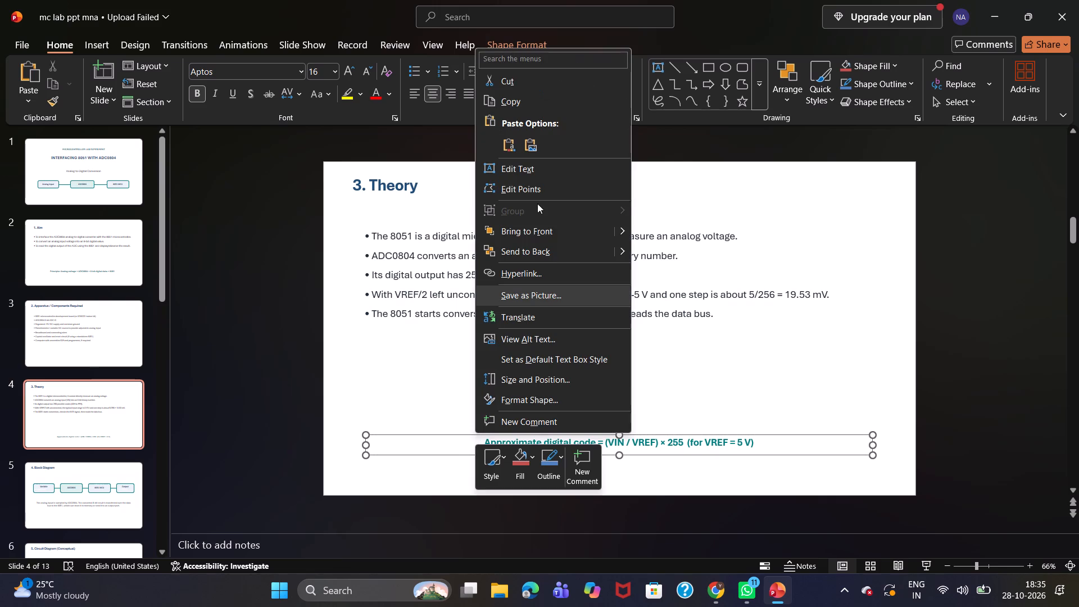
{"action": "left_click", "coordinate": [525, 79]}
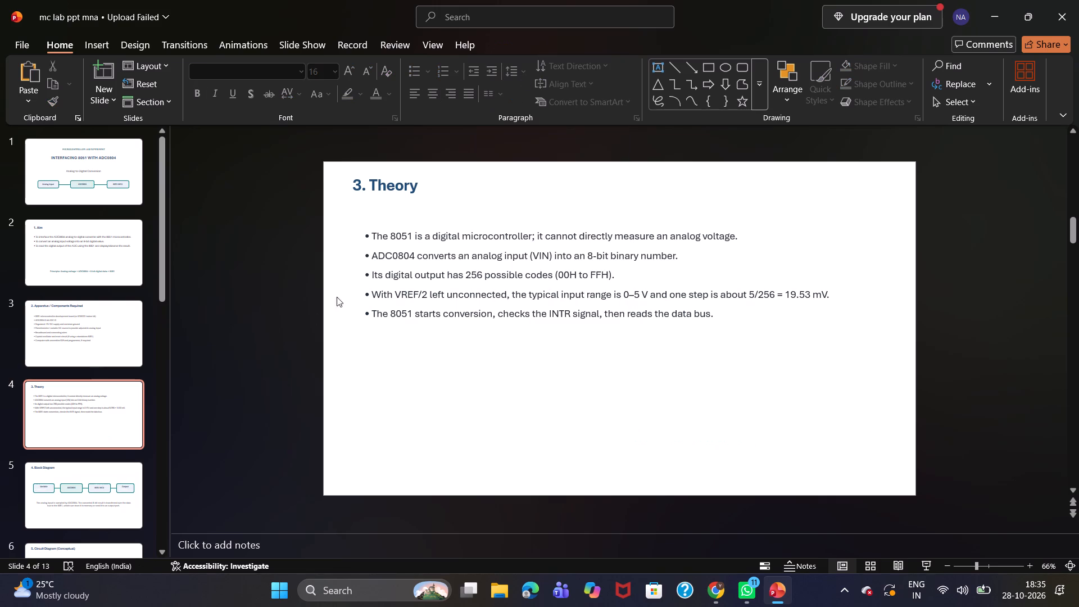
Cut the grey note about the datasheet and trainer-kit pinout below the diagram on slide 6, "5. Circuit Diagram (Conceptual)".
{"action": "key", "text": "Down"}
{"action": "key", "text": "Down"}
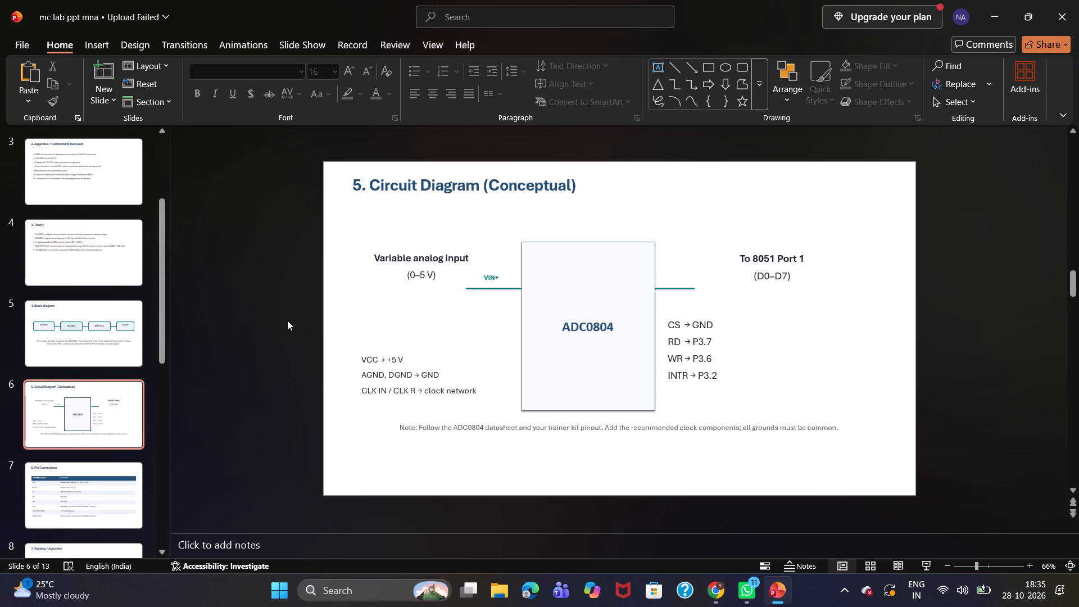
{"action": "left_click", "coordinate": [418, 431]}
{"action": "right_click", "coordinate": [425, 422]}
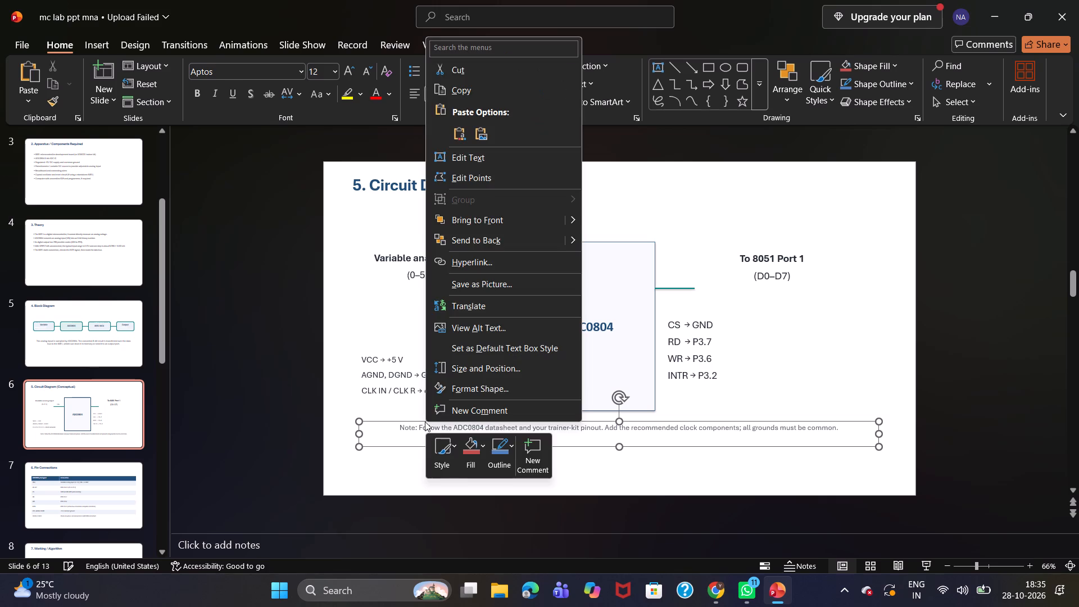
{"action": "left_click", "coordinate": [479, 71]}
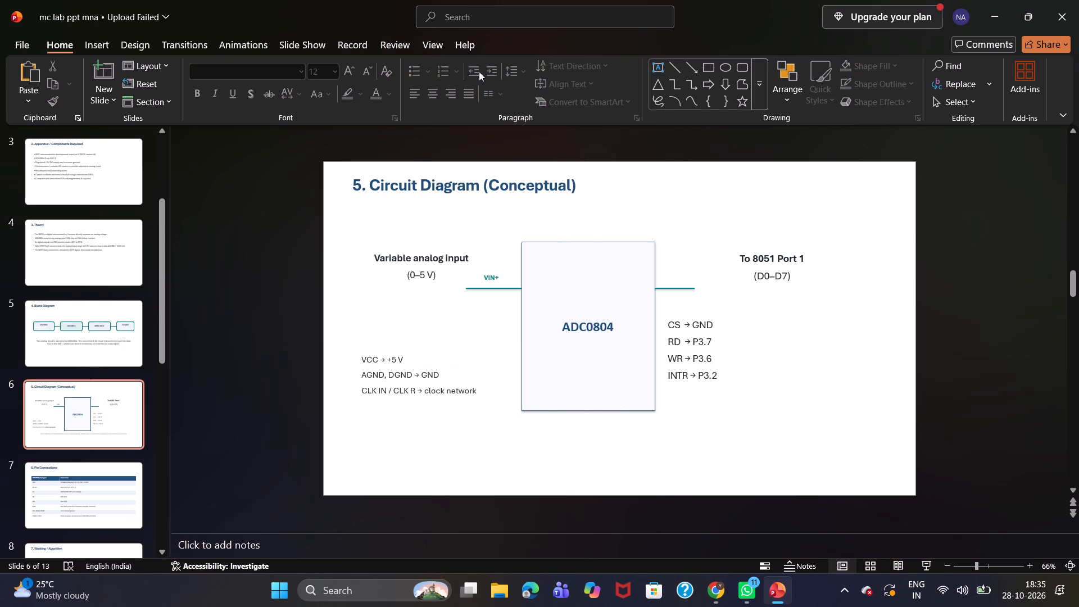
Review slides 7 to 13 for leftover elements, and return to slide 5, "4. Block Diagram".
{"action": "key", "text": "Down"}
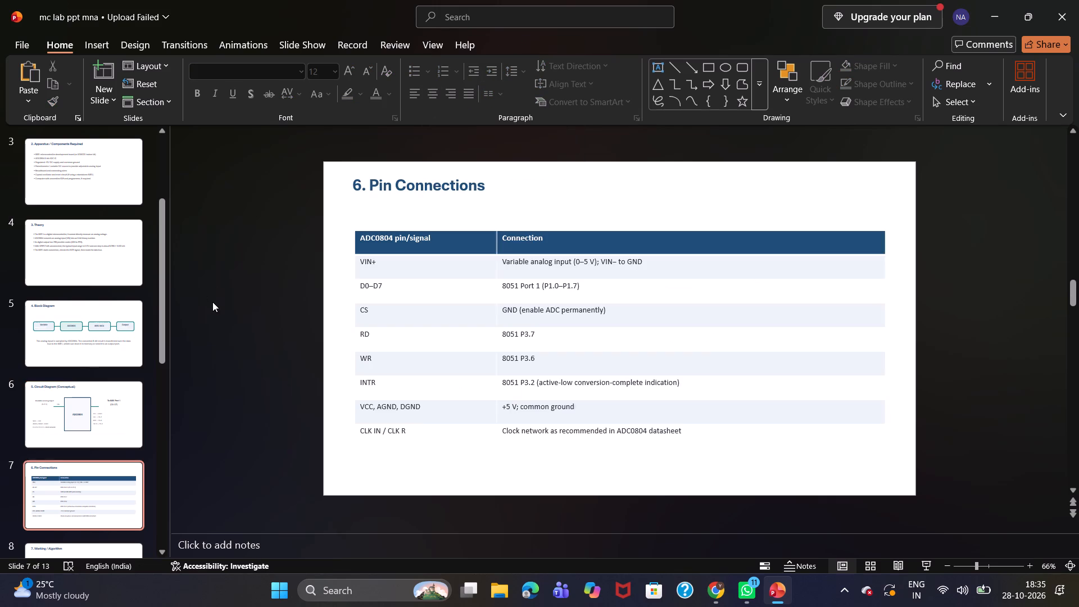
{"action": "key", "text": "Down"}
{"action": "key", "text": "Down"}
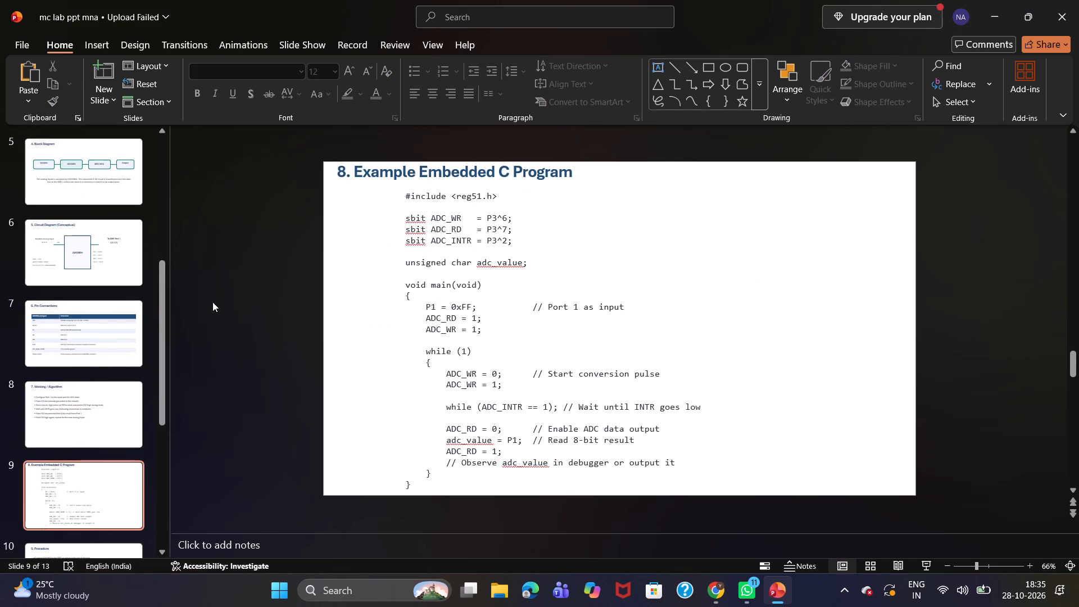
{"action": "key", "text": "Down"}
{"action": "key", "text": "Down"}
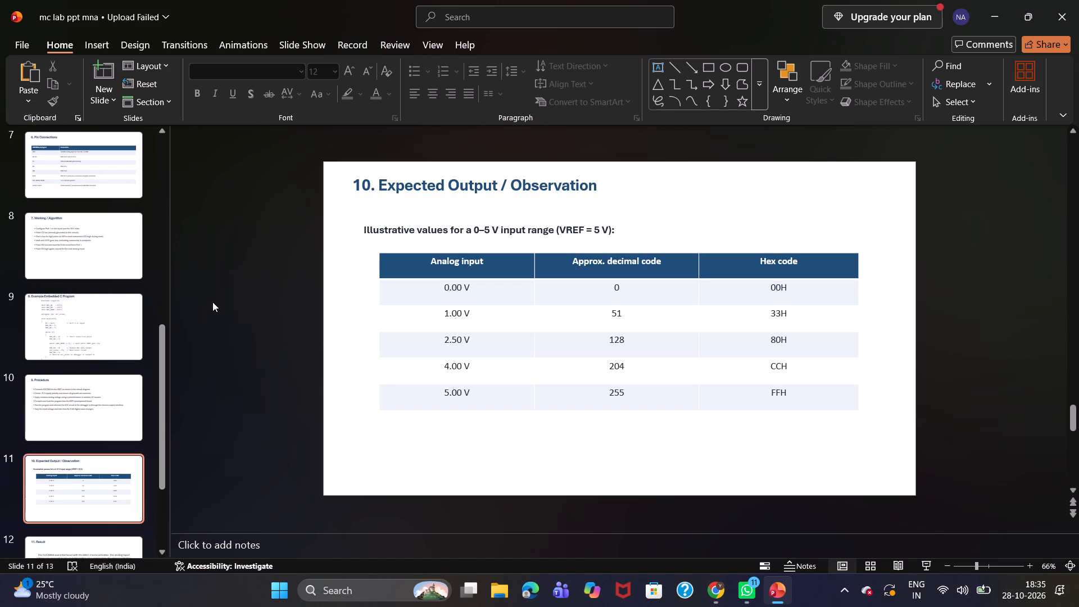
{"action": "key", "text": "Down"}
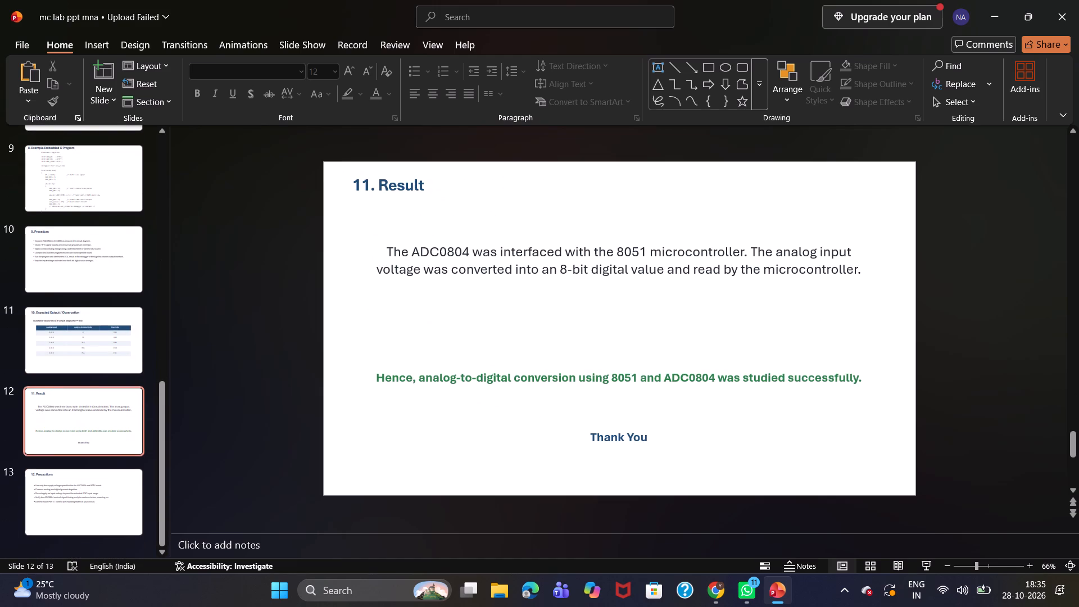
{"action": "left_click", "coordinate": [282, 297]}
{"action": "key", "text": "Down"}
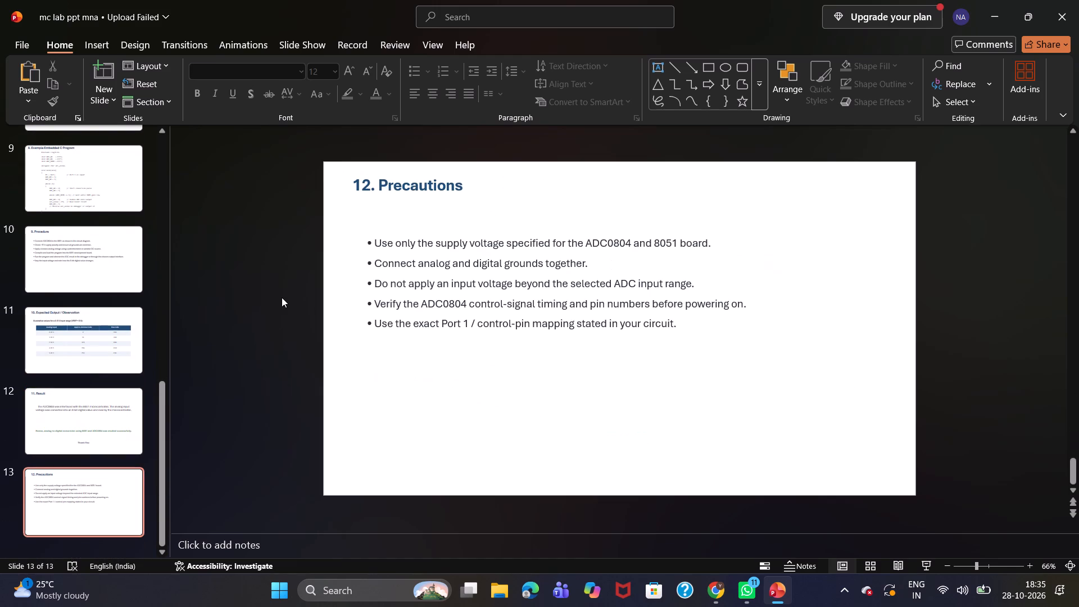
{"action": "key", "text": "Up"}
{"action": "key", "text": "Up"}
{"action": "key", "text": "Up"}
{"action": "key", "text": "Up"}
{"action": "key", "text": "Up"}
{"action": "key", "text": "Up"}
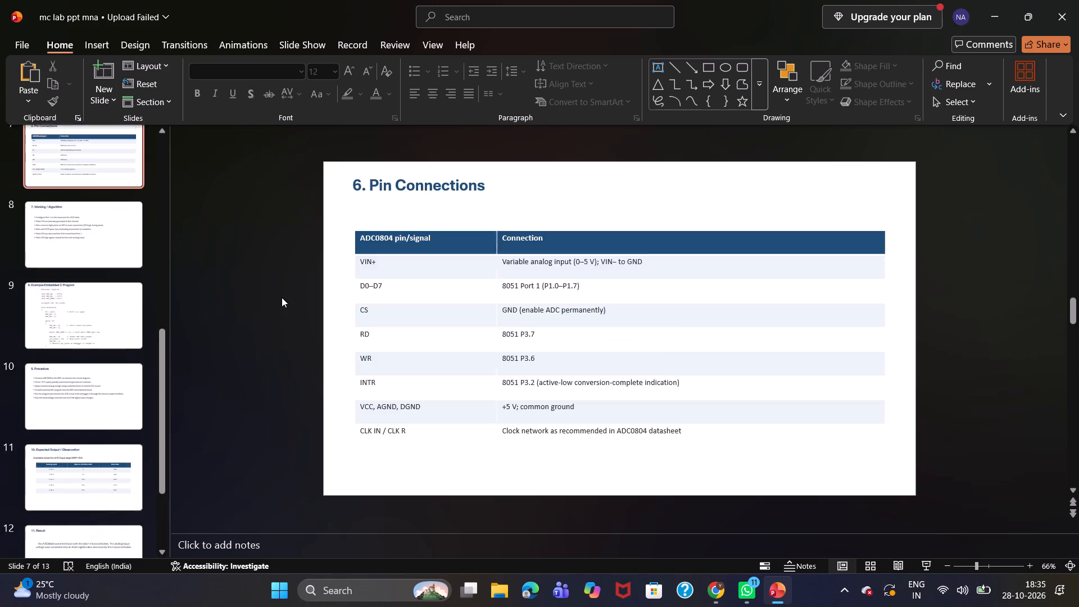
{"action": "key", "text": "Up"}
{"action": "key", "text": "Up"}
{"action": "key", "text": "Up"}
{"action": "key", "text": "Down"}
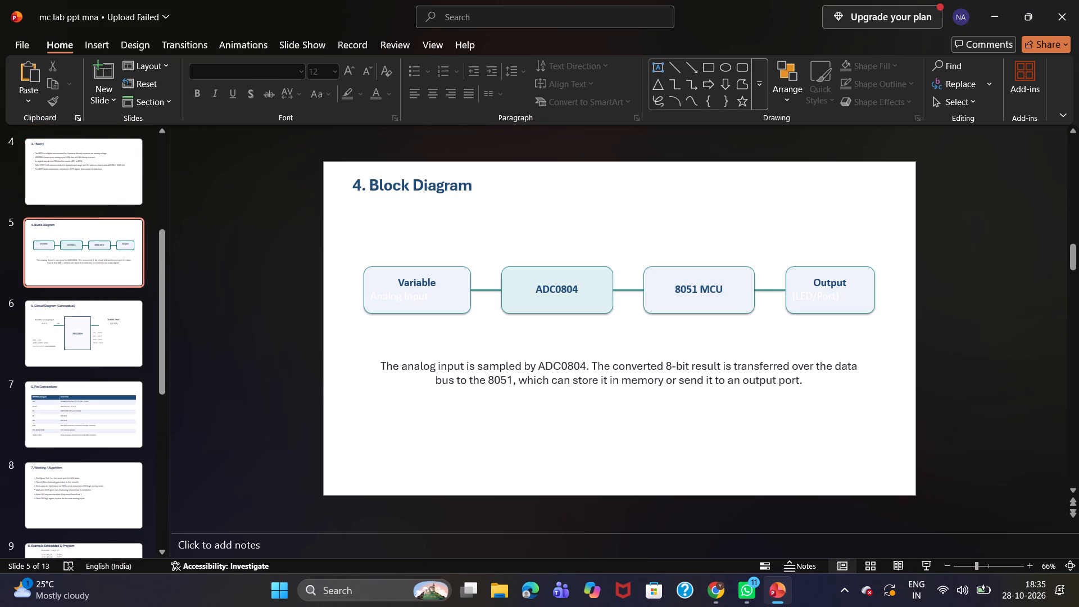
Replace the white second line in the "Variable" block on slide 5 with "Analog INput" in the darkest blue theme colour.
{"action": "left_click", "coordinate": [420, 301]}
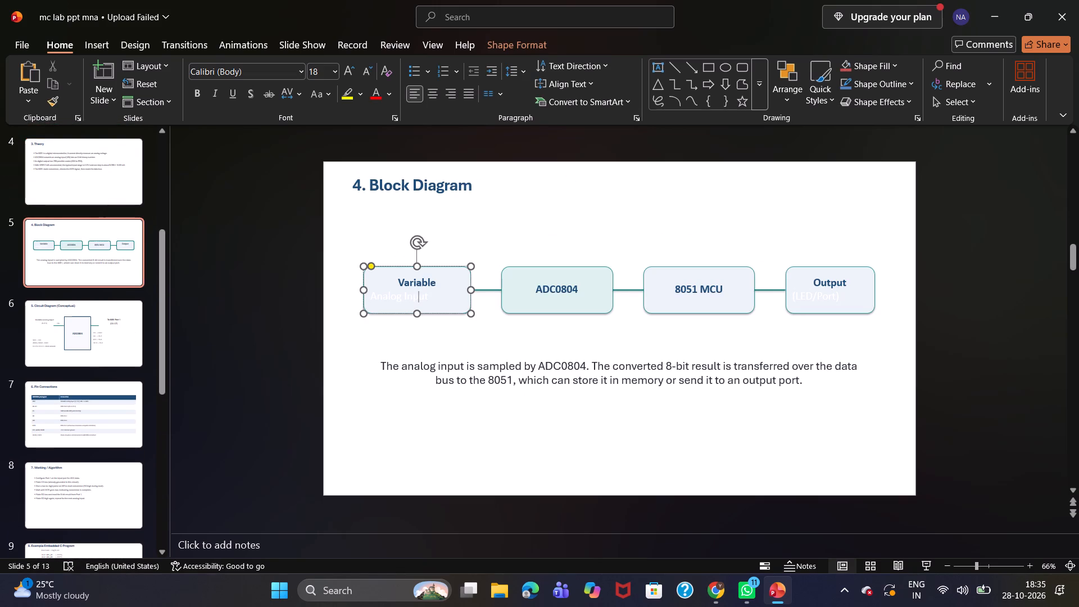
{"action": "left_click", "coordinate": [434, 297]}
{"action": "key", "text": "BackSpace"}
{"action": "key", "text": "BackSpace"}
{"action": "key", "text": "BackSpace"}
{"action": "key", "text": "BackSpace"}
{"action": "key", "text": "BackSpace"}
{"action": "key", "text": "BackSpace"}
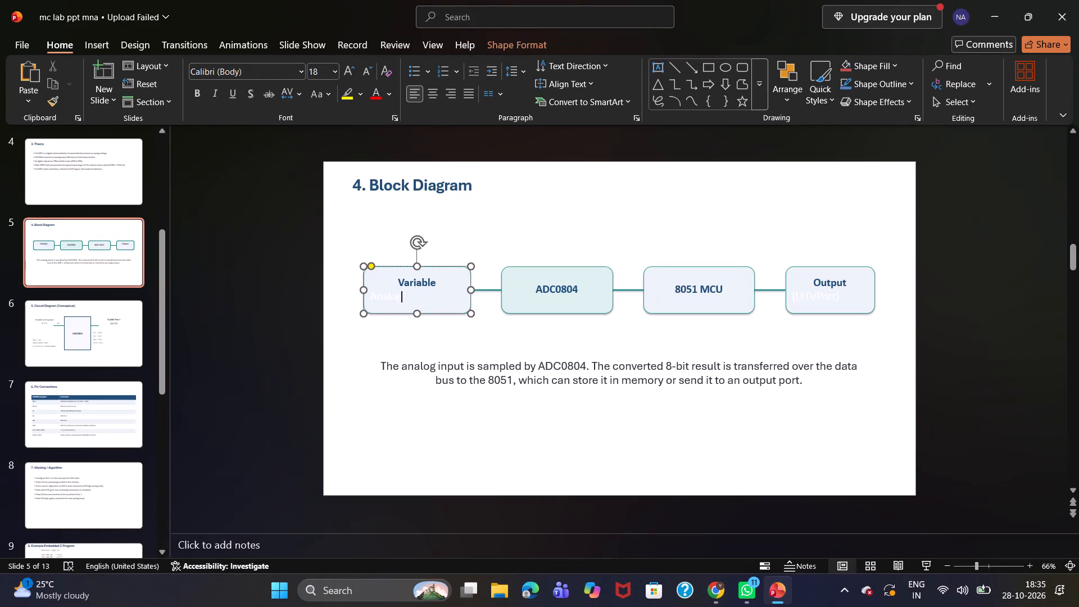
{"action": "key", "text": "BackSpace"}
{"action": "key", "text": "BackSpace"}
{"action": "key", "text": "BackSpace"}
{"action": "key", "text": "BackSpace"}
{"action": "key", "text": "BackSpace"}
{"action": "key", "text": "BackSpace"}
{"action": "left_click", "coordinate": [390, 95]}
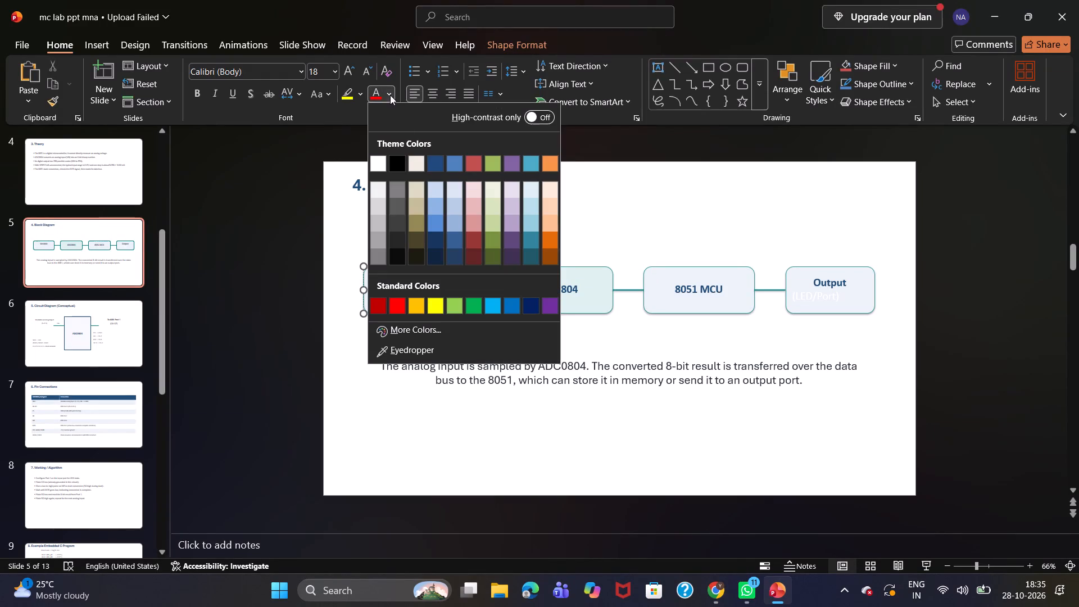
{"action": "left_click", "coordinate": [438, 256]}
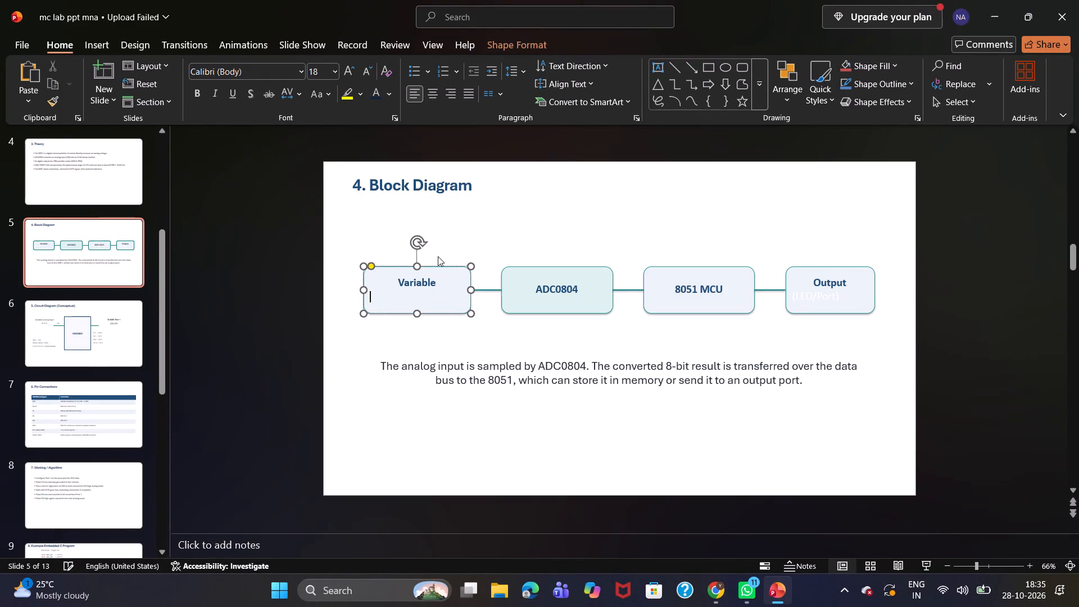
{"action": "key", "text": "shift+a"}
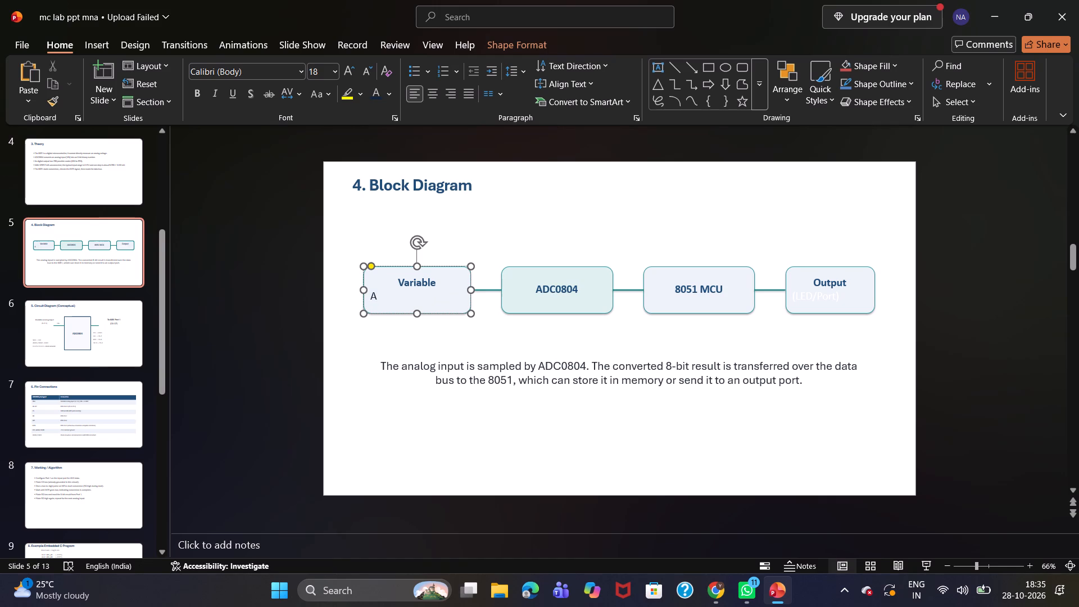
{"action": "type", "text": "nalog INput"}
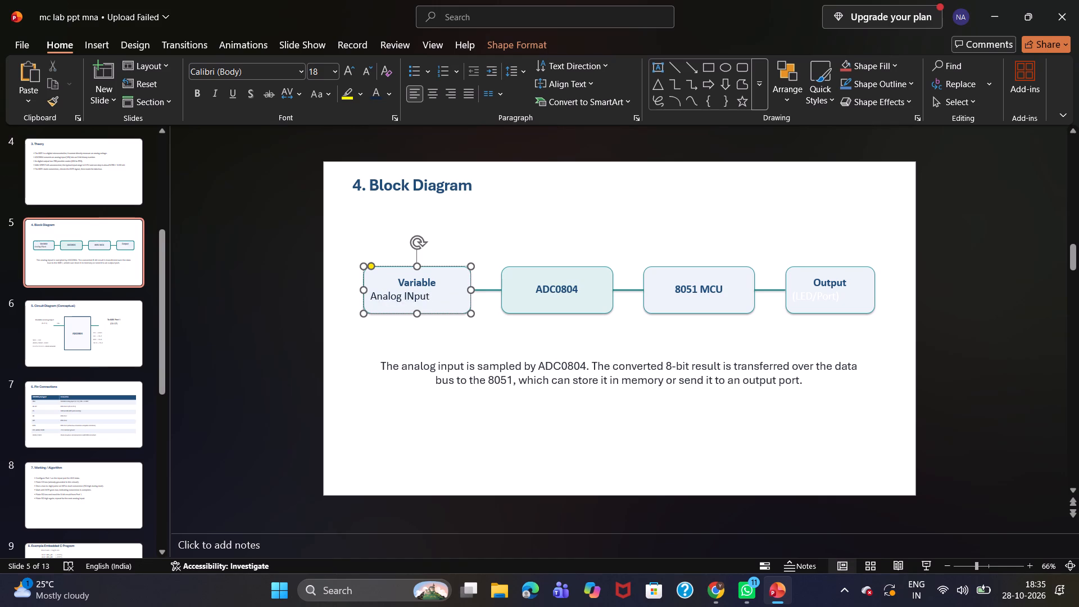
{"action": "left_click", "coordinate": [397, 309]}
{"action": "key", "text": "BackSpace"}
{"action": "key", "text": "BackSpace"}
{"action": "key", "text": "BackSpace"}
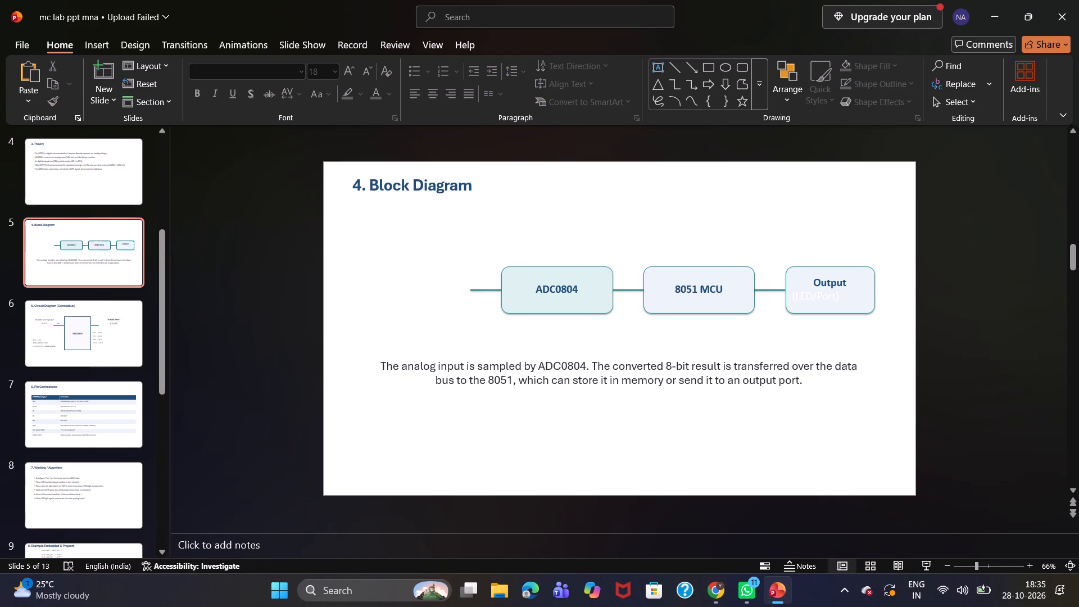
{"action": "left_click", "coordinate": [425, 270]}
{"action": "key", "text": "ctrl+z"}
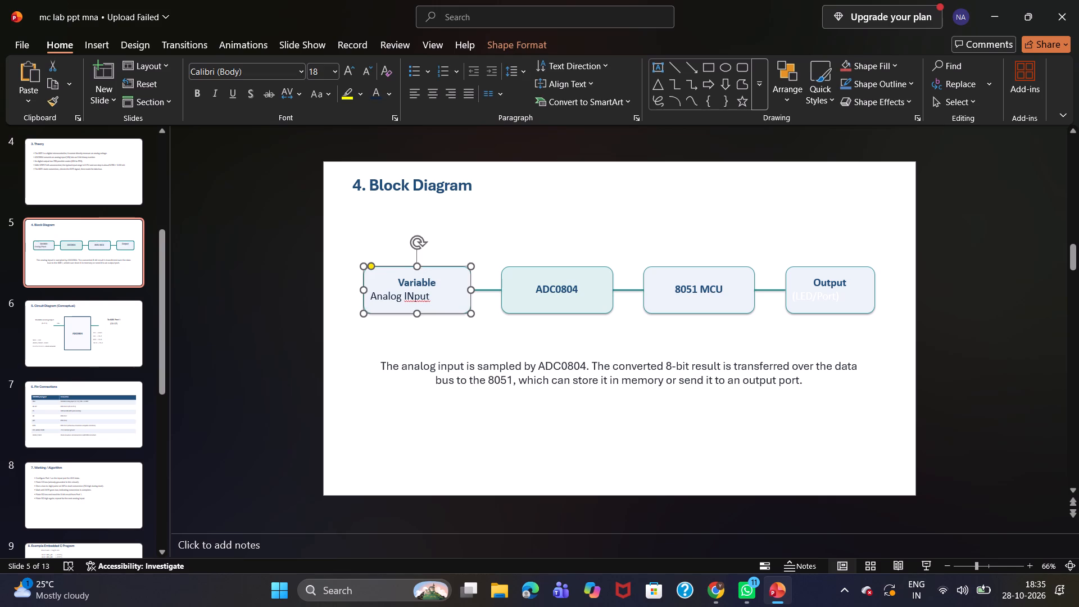
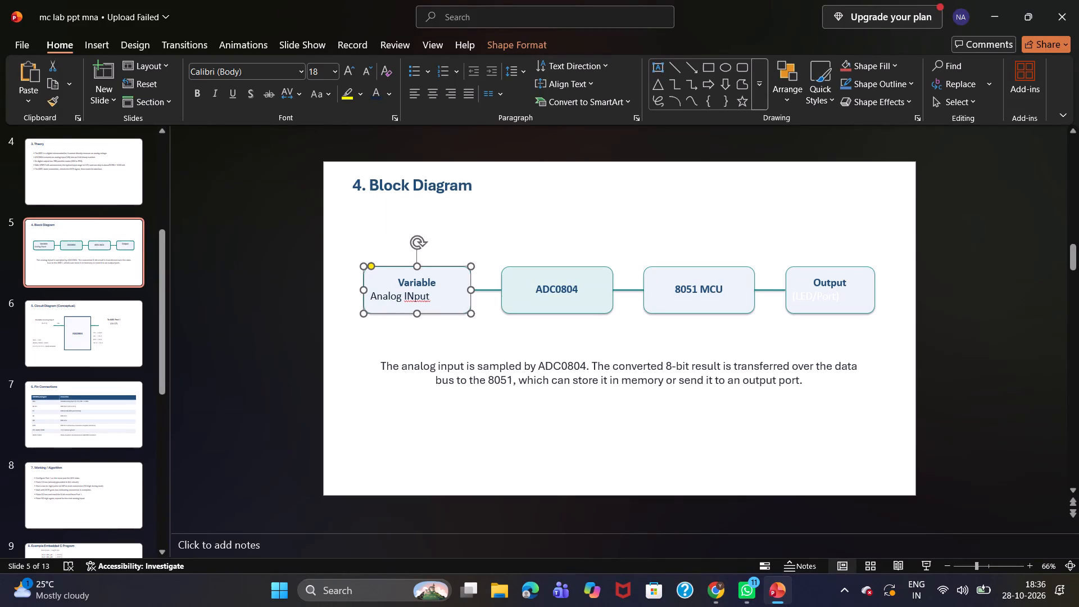
Correct the second line of the "Variable" block on slide 5 to read "Analog Input".
{"action": "left_click", "coordinate": [433, 297]}
{"action": "key", "text": "BackSpace"}
{"action": "key", "text": "BackSpace"}
{"action": "key", "text": "BackSpace"}
{"action": "key", "text": "BackSpace"}
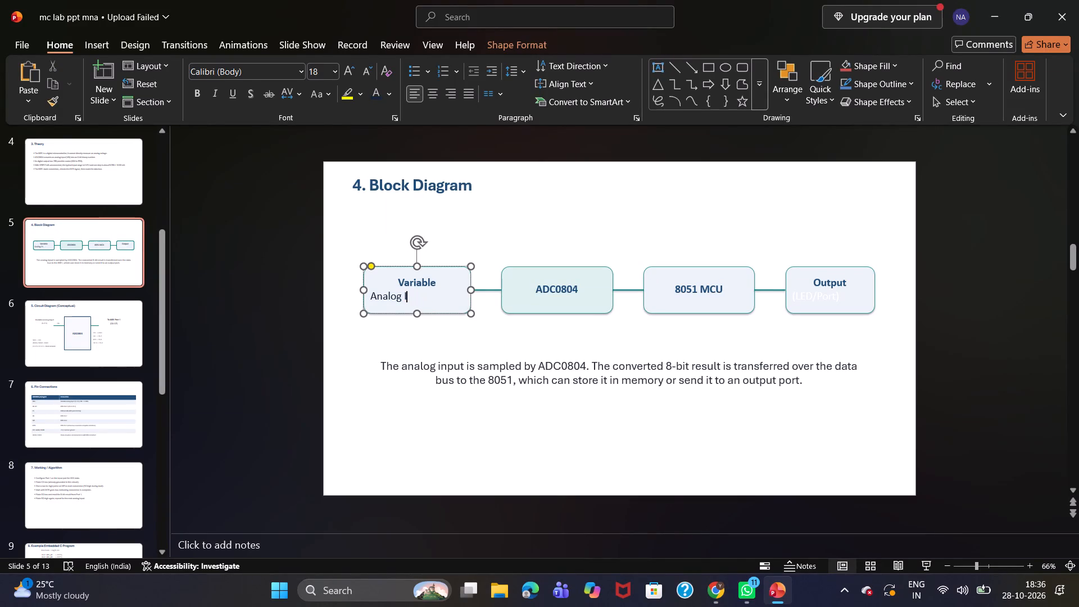
{"action": "type", "text": "nput"}
Indent the "Analog Input" line with six leading spaces to centre it beneath "Variable" in the first block.
{"action": "left_click", "coordinate": [371, 297]}
{"action": "key", "text": "space"}
{"action": "key", "text": "space"}
{"action": "key", "text": "space"}
{"action": "key", "text": "space"}
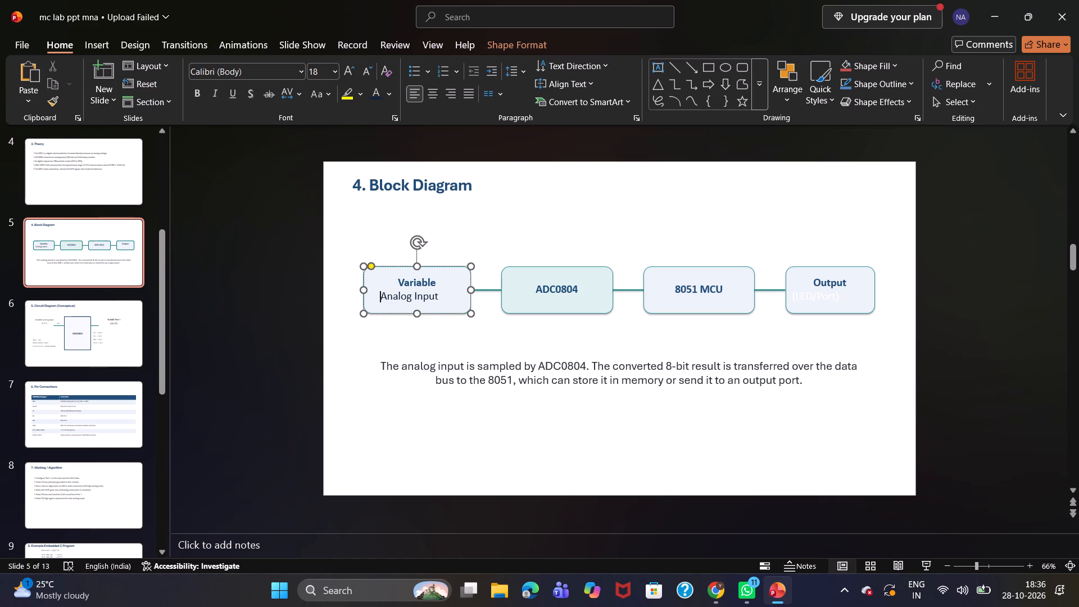
{"action": "key", "text": "space"}
{"action": "key", "text": "space"}
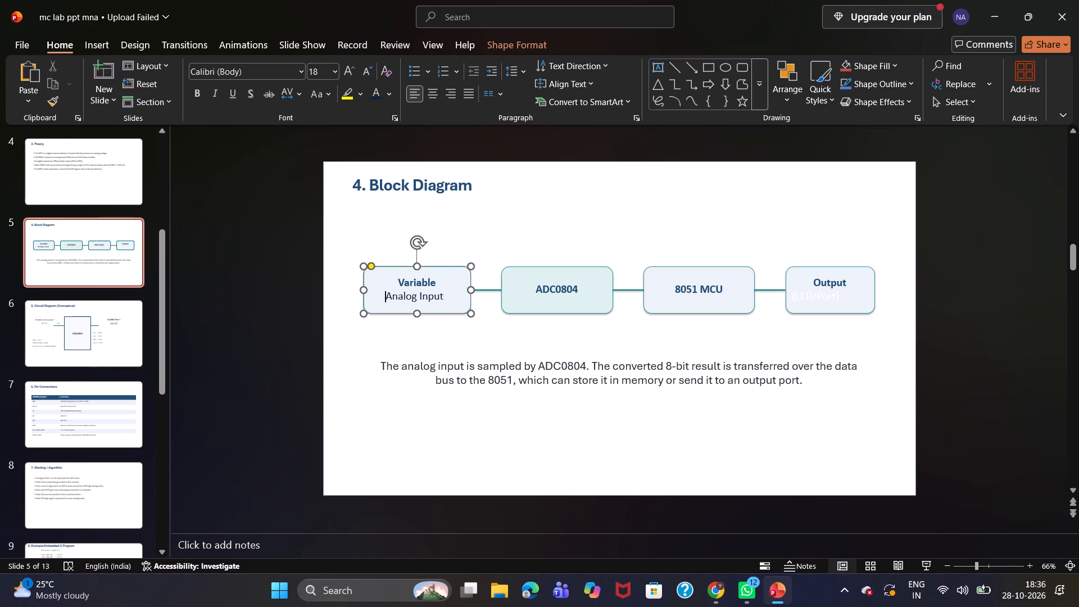
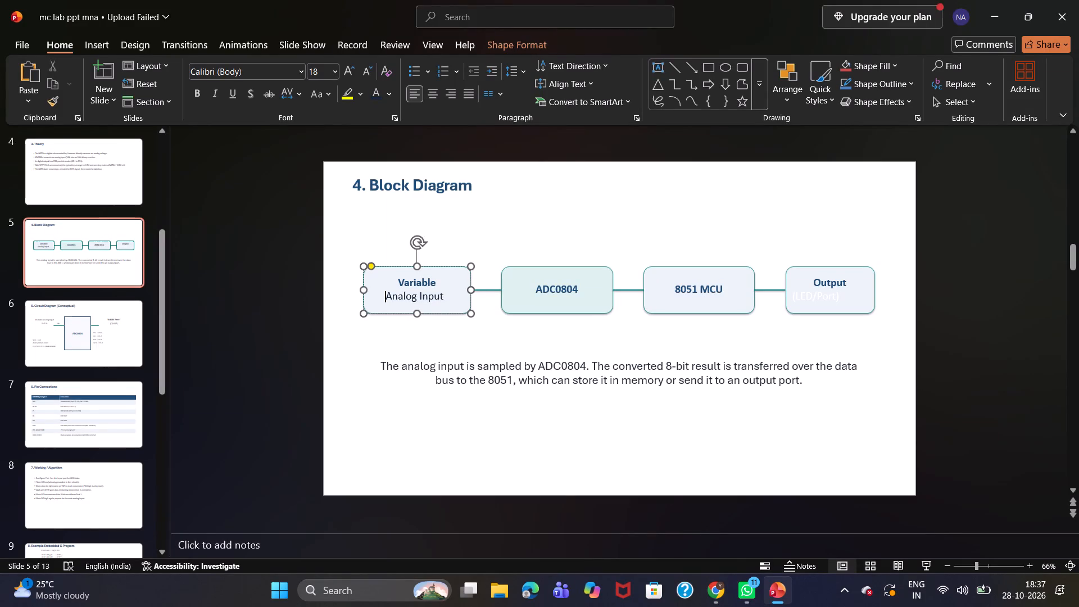
Review the slides from the block diagram through slide 11 and back to the title slide.
{"action": "left_click", "coordinate": [297, 346]}
{"action": "key", "text": "Down"}
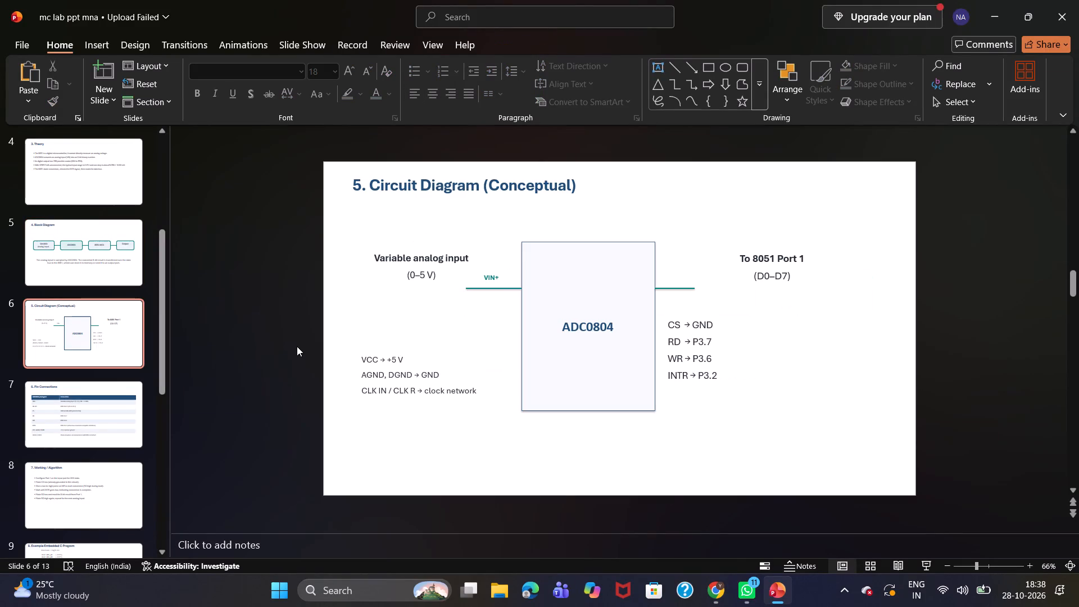
{"action": "key", "text": "Down"}
{"action": "key", "text": "Down"}
{"action": "key", "text": "Down"}
{"action": "key", "text": "Down"}
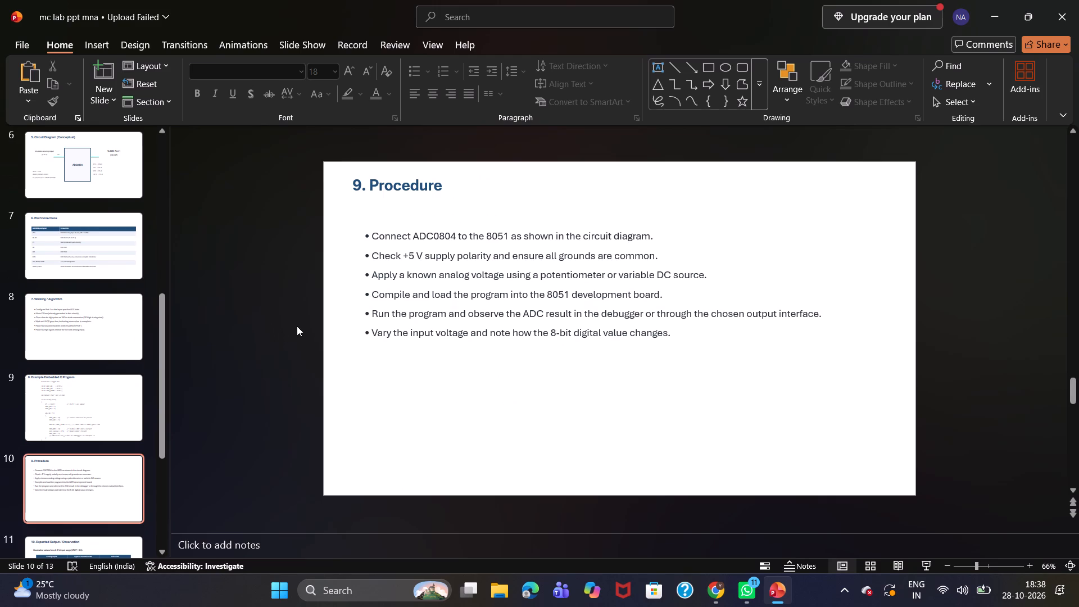
{"action": "key", "text": "Down"}
{"action": "key", "text": "Up"}
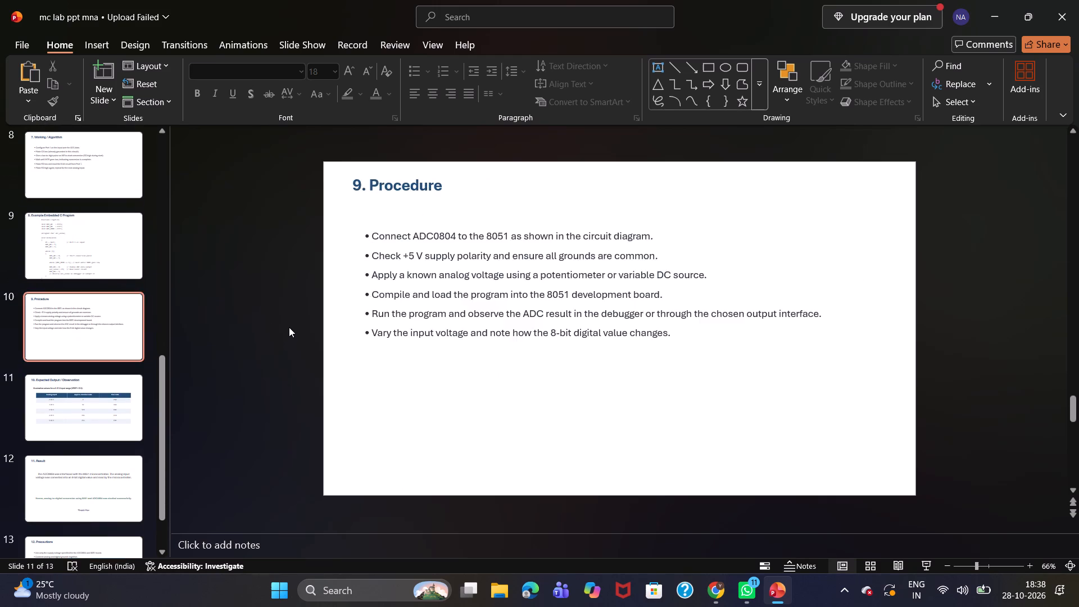
{"action": "key", "text": "Up"}
{"action": "key", "text": "Up"}
{"action": "key", "text": "Up"}
{"action": "key", "text": "Up"}
{"action": "key", "text": "Up"}
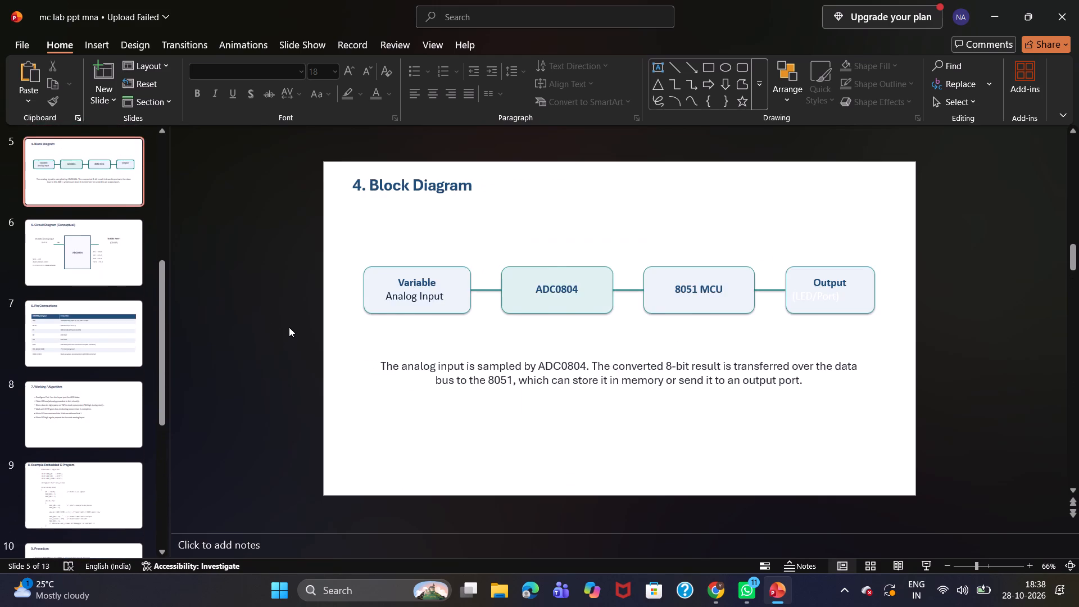
{"action": "key", "text": "Up"}
{"action": "key", "text": "Up"}
{"action": "key", "text": "Up"}
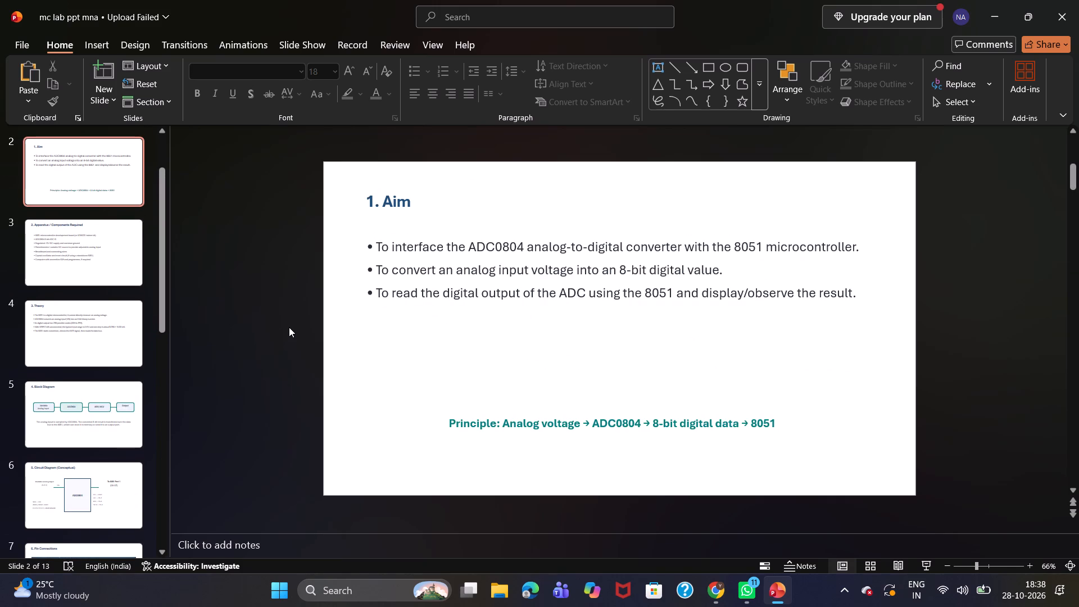
{"action": "key", "text": "Up"}
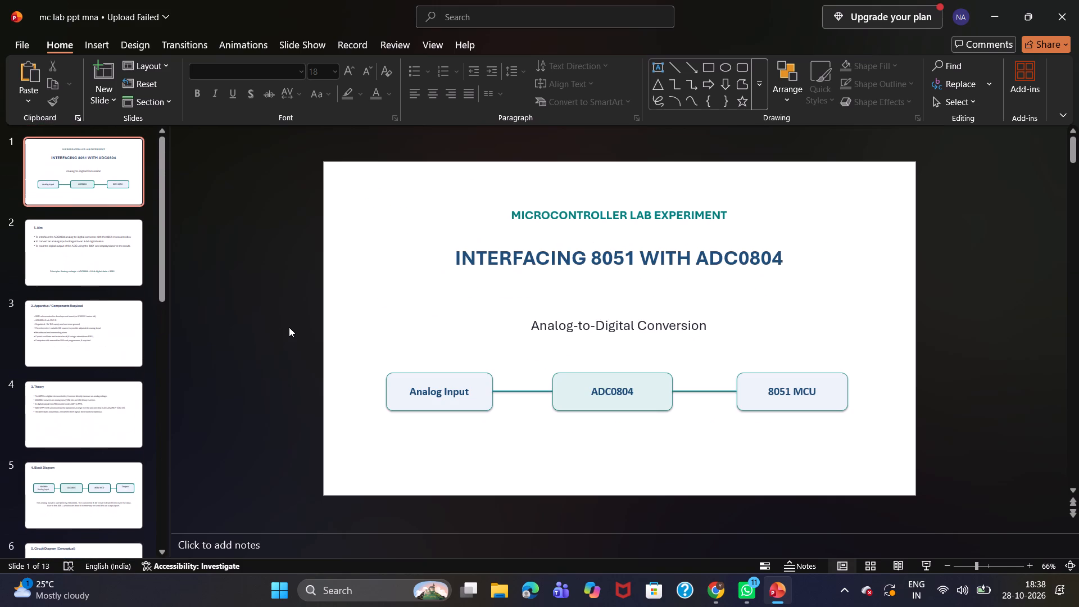
Place the text cursor at the start of the "MICROCONTROLLER LAB EXPERIMENT" heading on slide 1.
{"action": "left_click", "coordinate": [459, 276]}
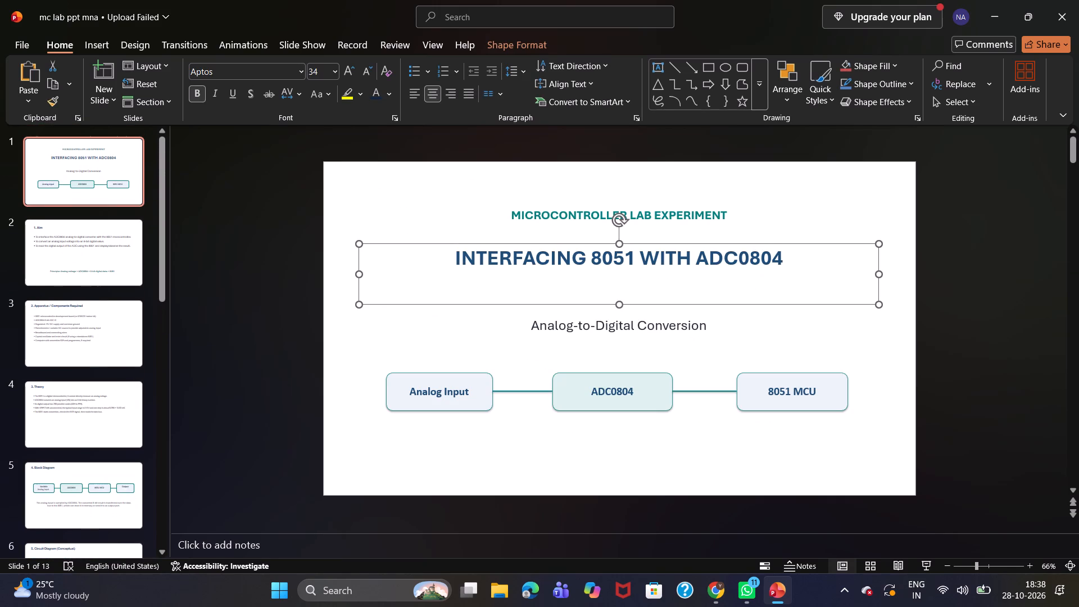
{"action": "left_click", "coordinate": [554, 207]}
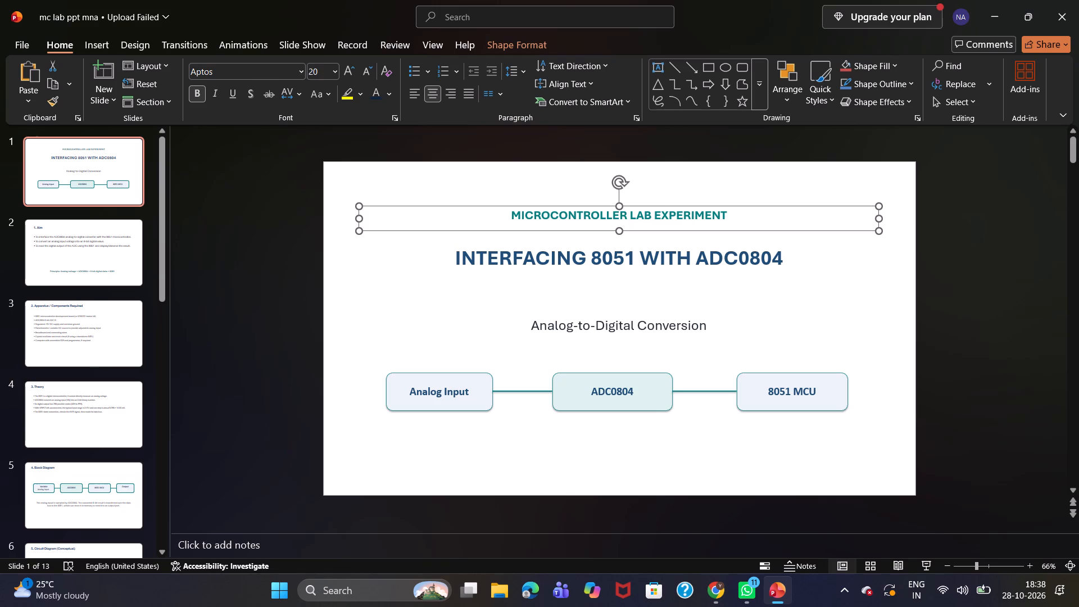
{"action": "left_click", "coordinate": [754, 221]}
{"action": "left_click", "coordinate": [737, 209]}
{"action": "left_click", "coordinate": [732, 218]}
{"action": "left_click", "coordinate": [503, 216]}
{"action": "left_click", "coordinate": [508, 238]}
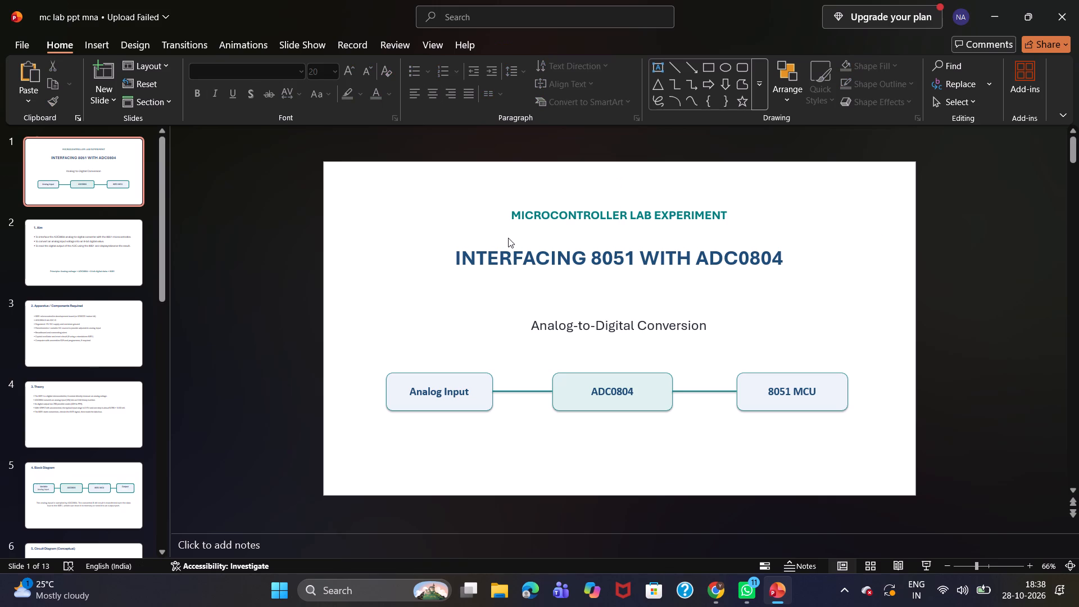
{"action": "left_click", "coordinate": [524, 212]}
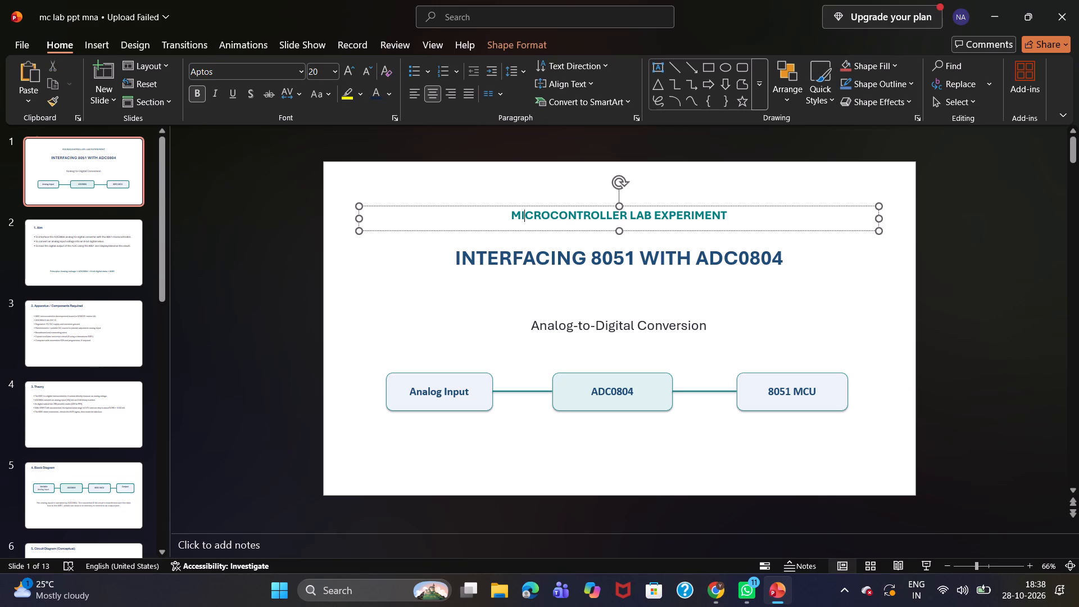
{"action": "key", "text": "Left"}
{"action": "key", "text": "Left"}
{"action": "key", "text": "Left"}
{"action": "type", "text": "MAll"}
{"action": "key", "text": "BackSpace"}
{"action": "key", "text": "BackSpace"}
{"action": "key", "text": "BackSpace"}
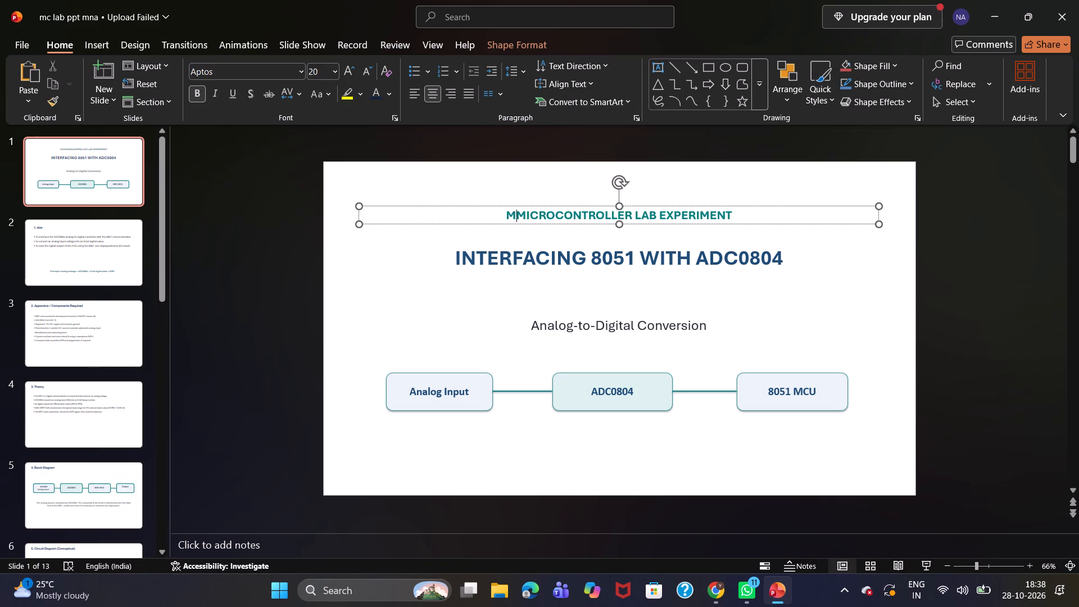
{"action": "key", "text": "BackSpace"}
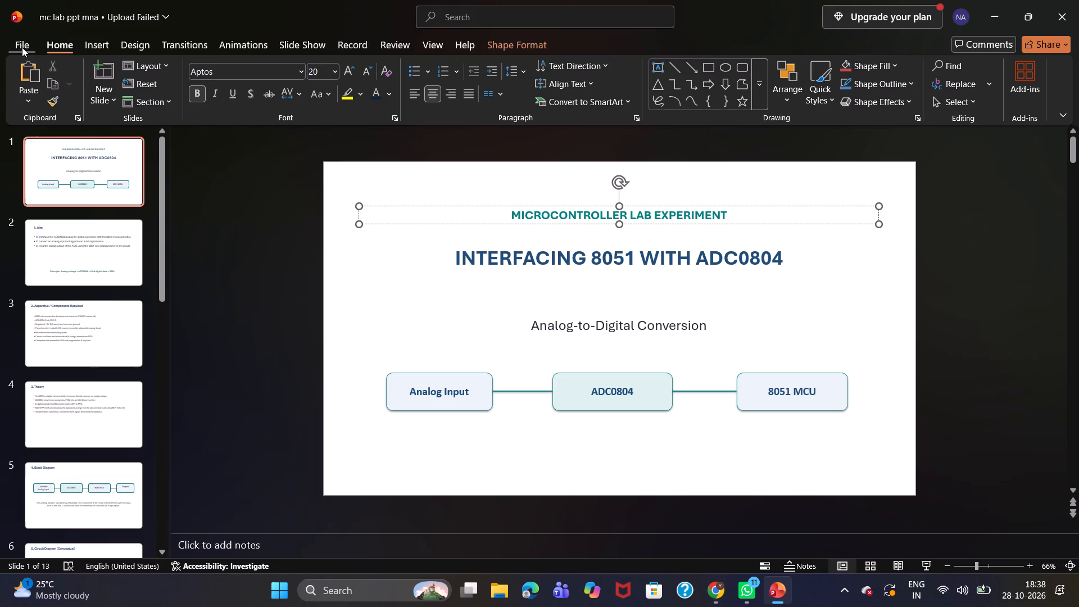
Open the "mna iot ppt" presentation and copy the line "Malla Reddy College of Engineering" from its title slide.
{"action": "left_click", "coordinate": [22, 47]}
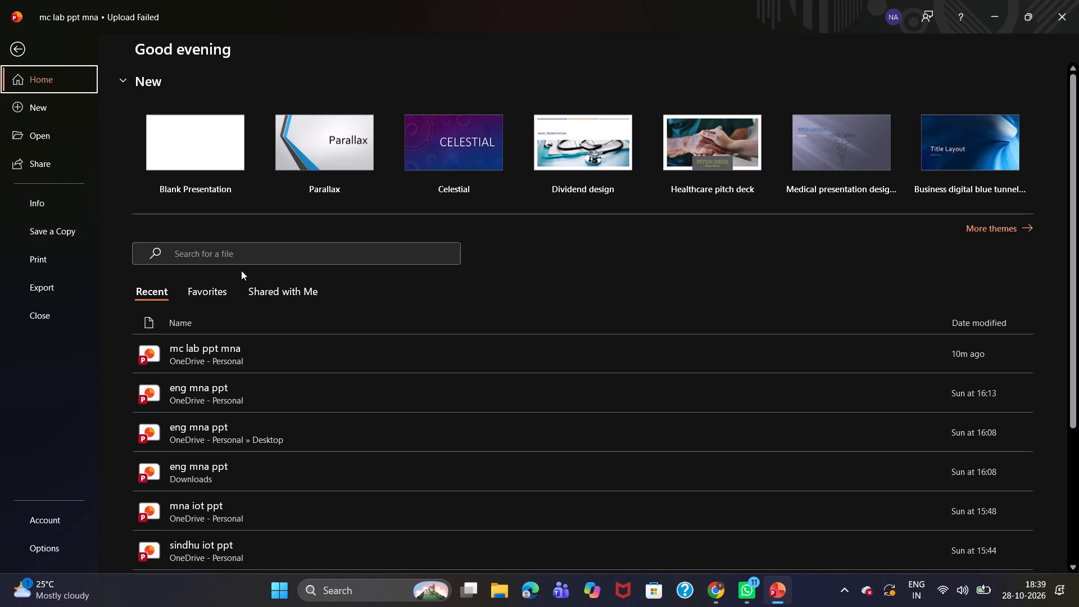
{"action": "left_click", "coordinate": [258, 396]}
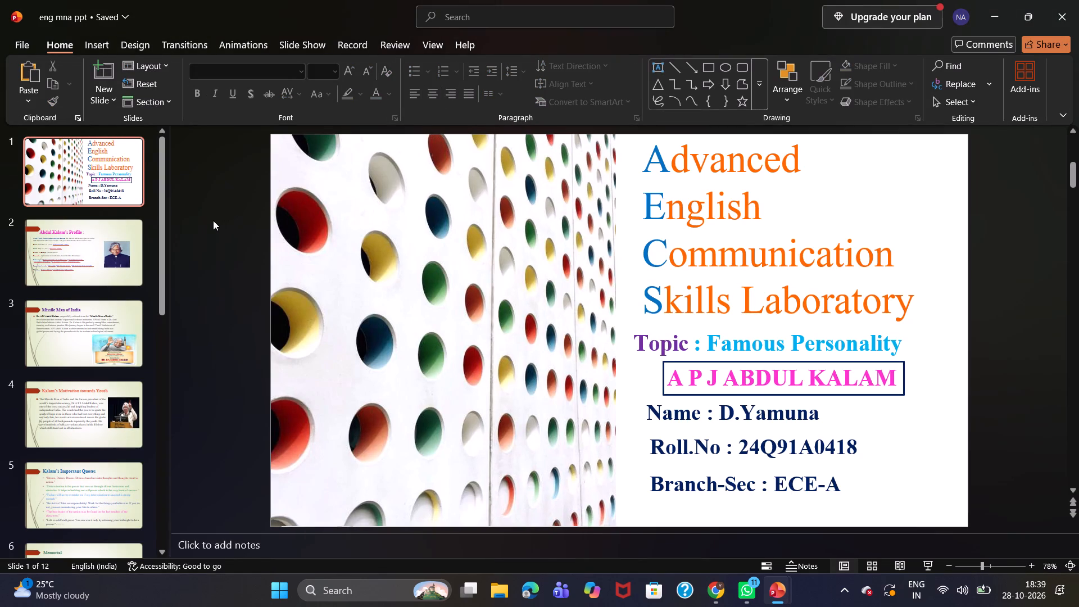
{"action": "left_click", "coordinate": [26, 44]}
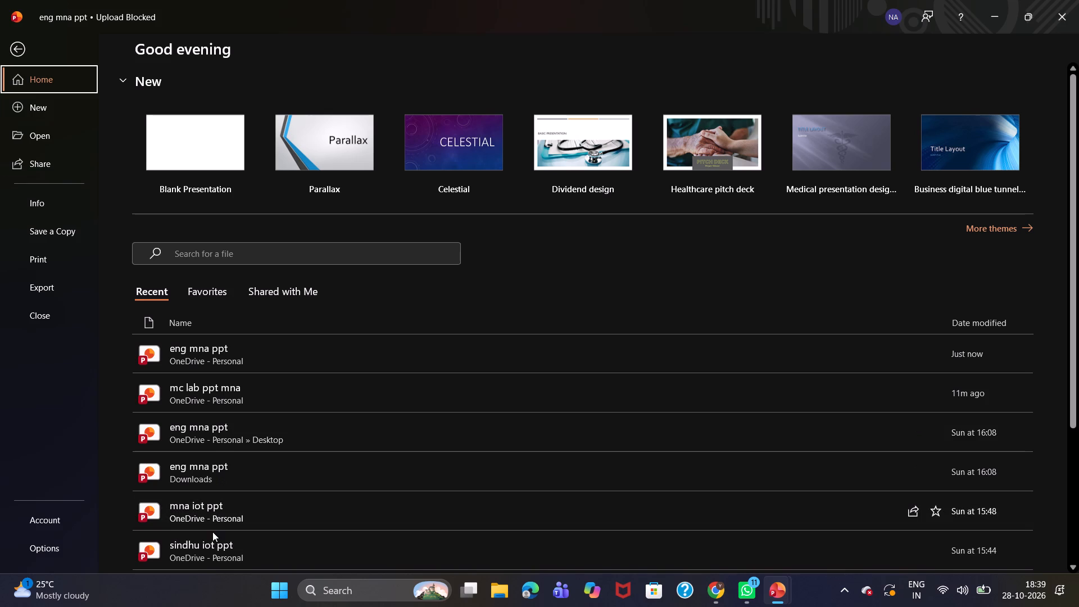
{"action": "left_click", "coordinate": [223, 514]}
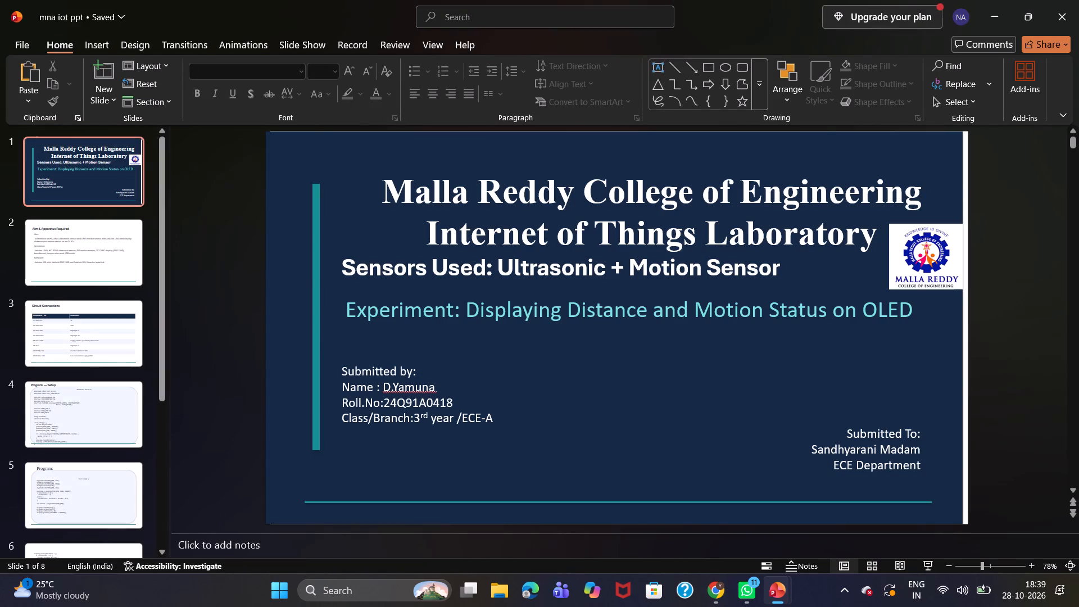
{"action": "left_click", "coordinate": [409, 225]}
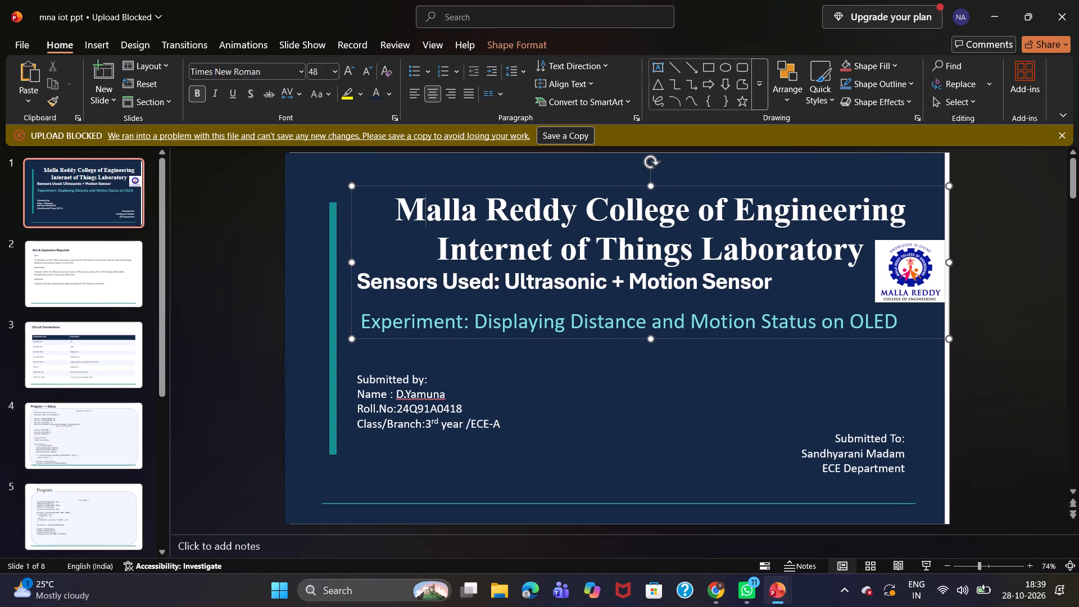
{"action": "left_click", "coordinate": [400, 206]}
{"action": "left_click", "coordinate": [400, 206]}
{"action": "left_click_drag", "start_coordinate": [400, 206], "coordinate": [404, 207]}
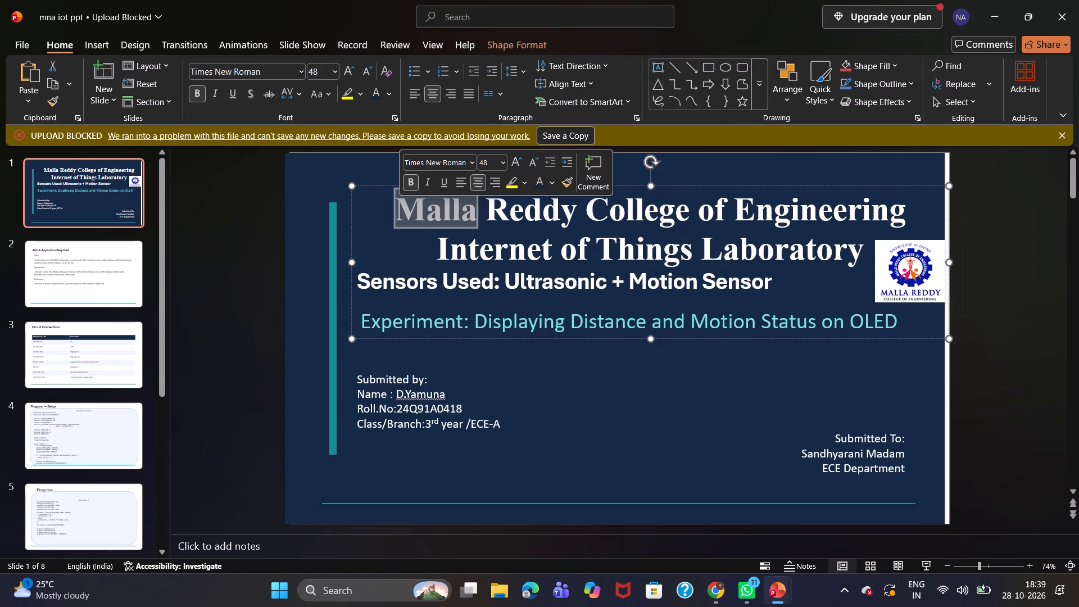
{"action": "left_click_drag", "start_coordinate": [404, 207], "coordinate": [937, 209]}
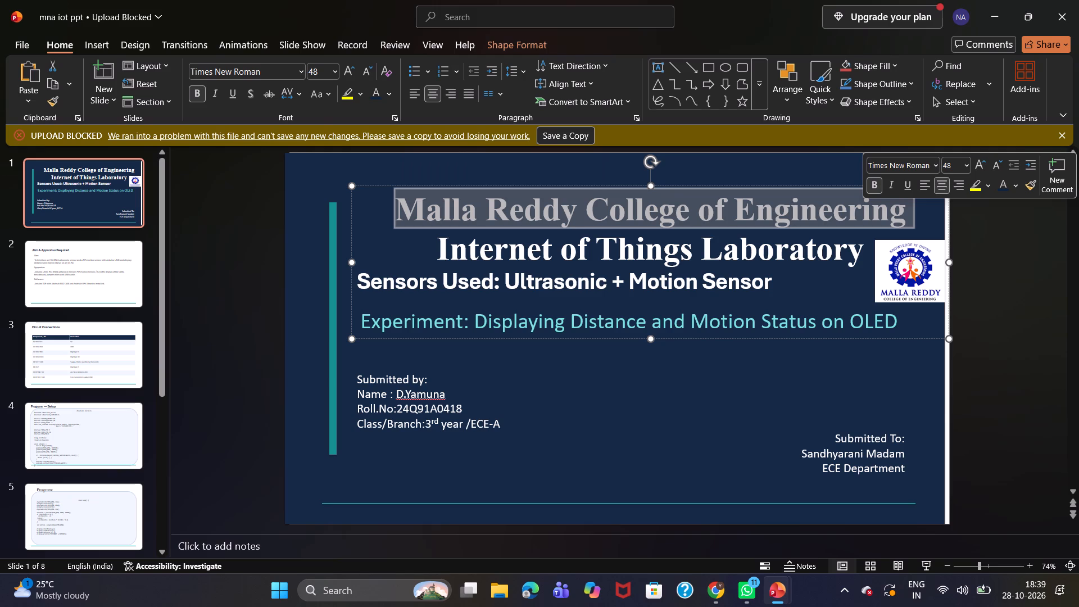
{"action": "key", "text": "ctrl+c"}
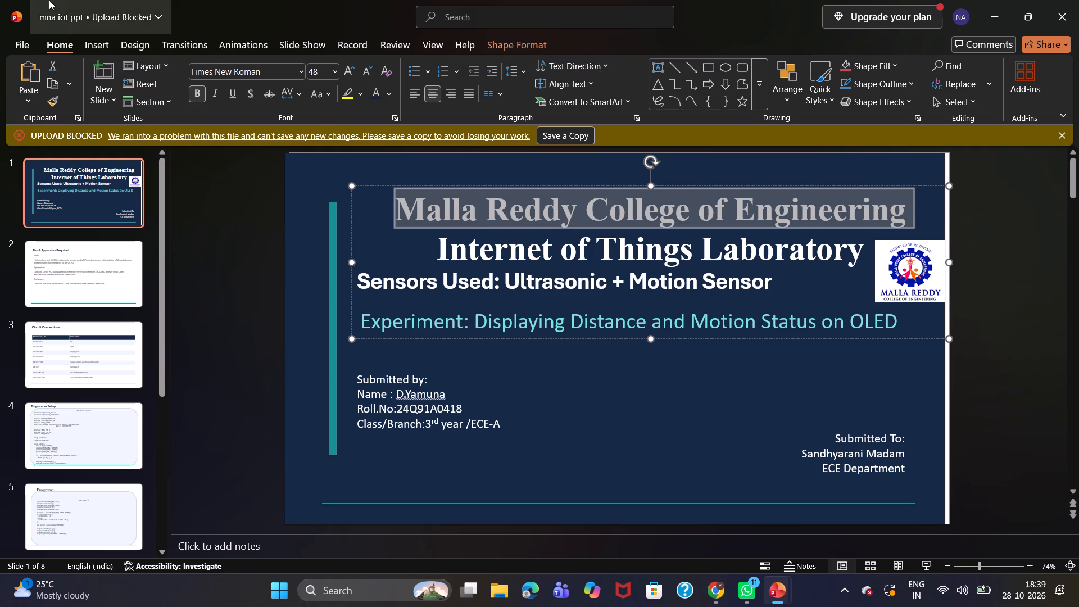
Switch back to "mc lab ppt mna" and paste the copied college name above "MICROCONTROLLER LAB EXPERIMENT" on slide 1.
{"action": "left_click", "coordinate": [26, 46]}
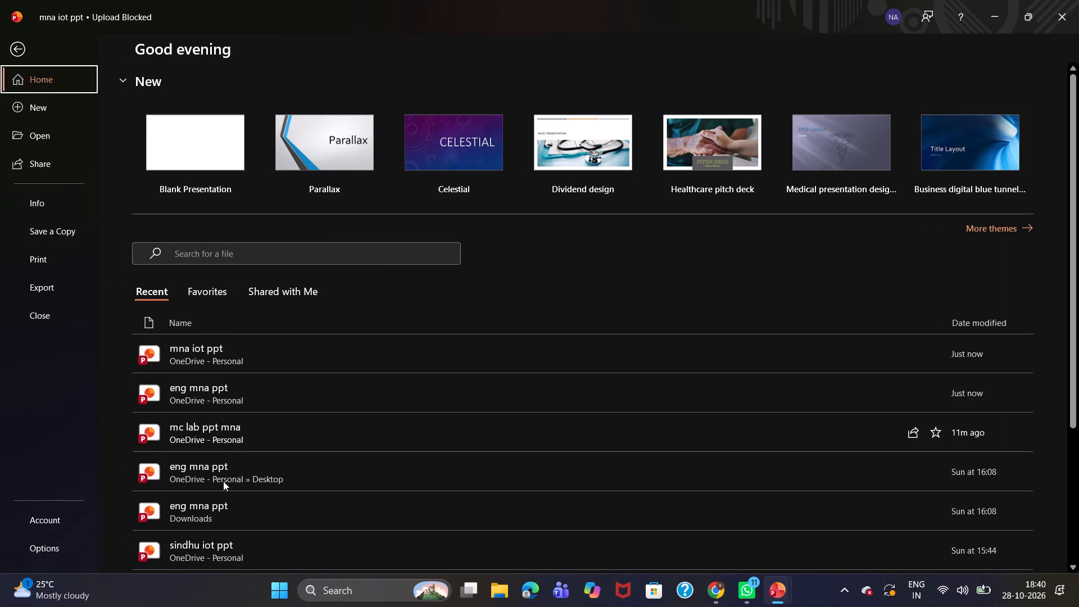
{"action": "scroll", "coordinate": [211, 532], "scroll_direction": "down", "scroll_amount": 1}
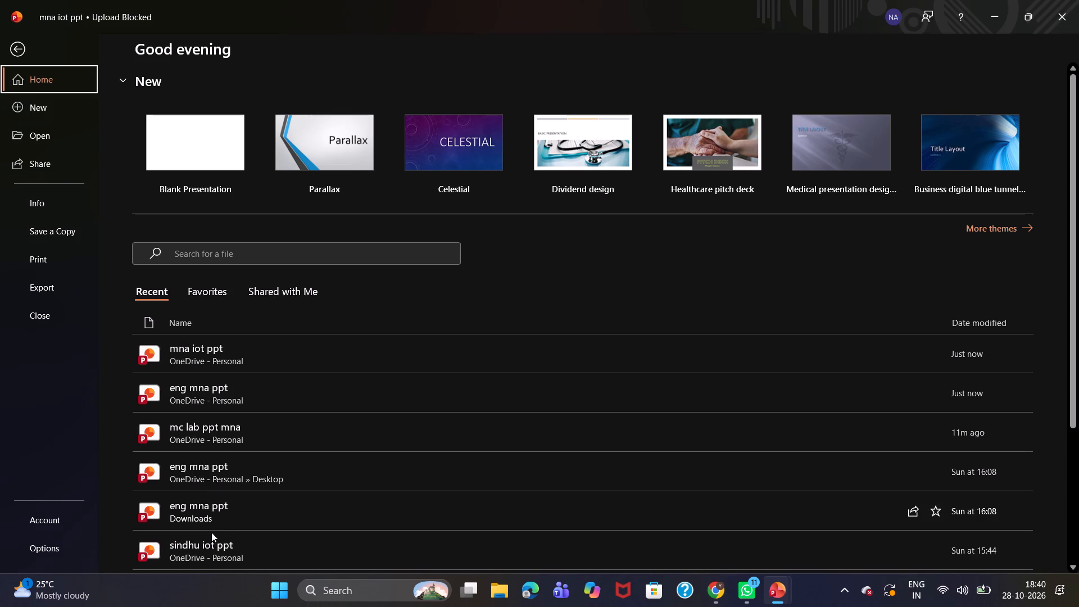
{"action": "scroll", "coordinate": [211, 532], "scroll_direction": "down", "scroll_amount": 1}
{"action": "left_click", "coordinate": [215, 446]}
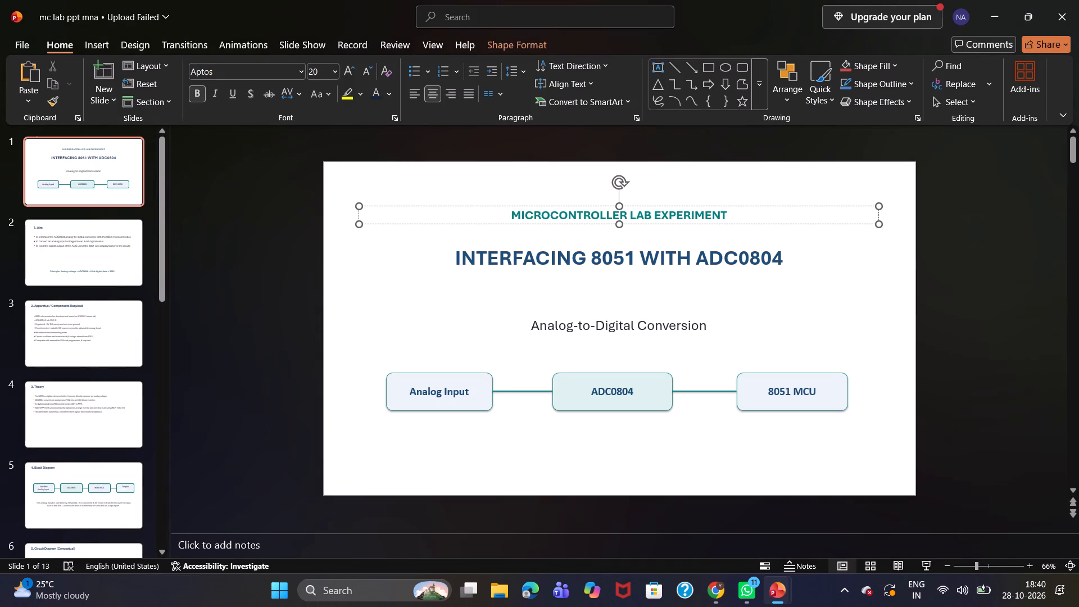
{"action": "key", "text": "ctrl+v"}
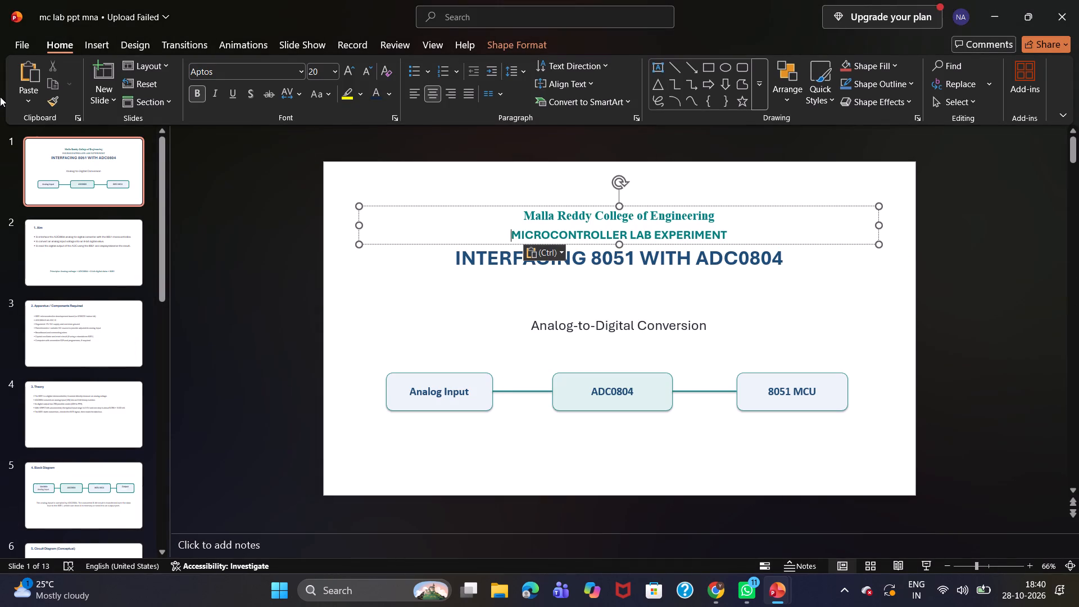
Copy the Malla Reddy college logo from the title slide of "mna iot ppt" and paste it onto slide 1 of "mc lab ppt mna".
{"action": "left_click", "coordinate": [29, 46]}
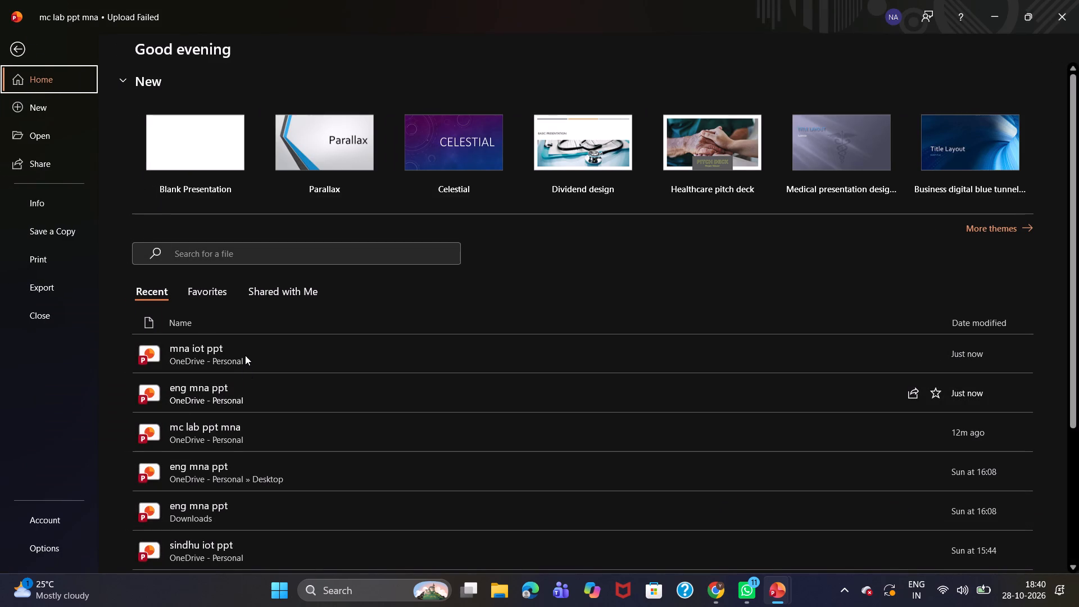
{"action": "left_click", "coordinate": [245, 354]}
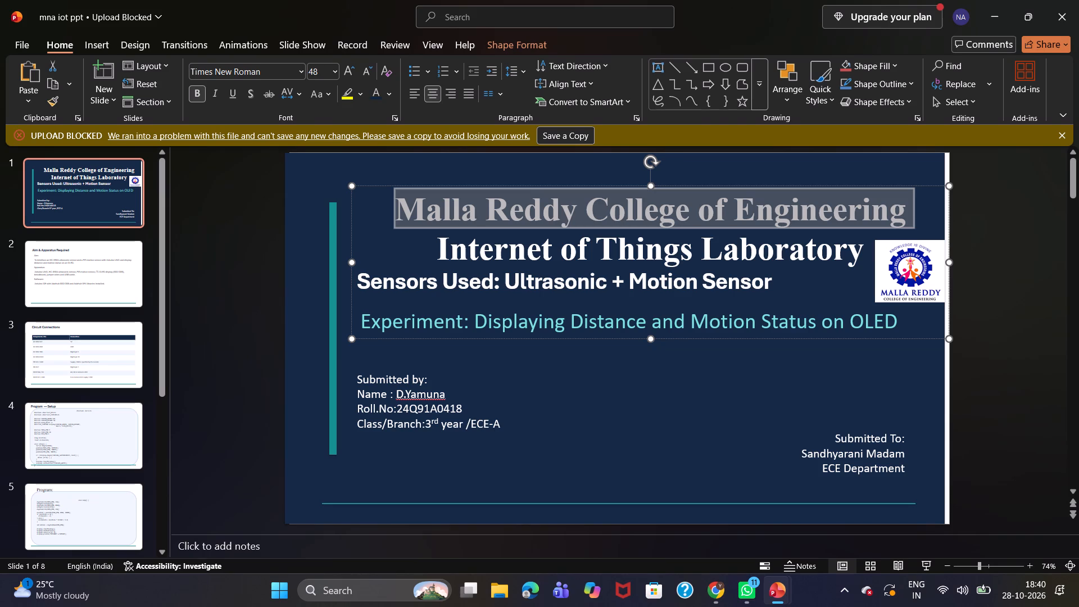
{"action": "left_click", "coordinate": [909, 278]}
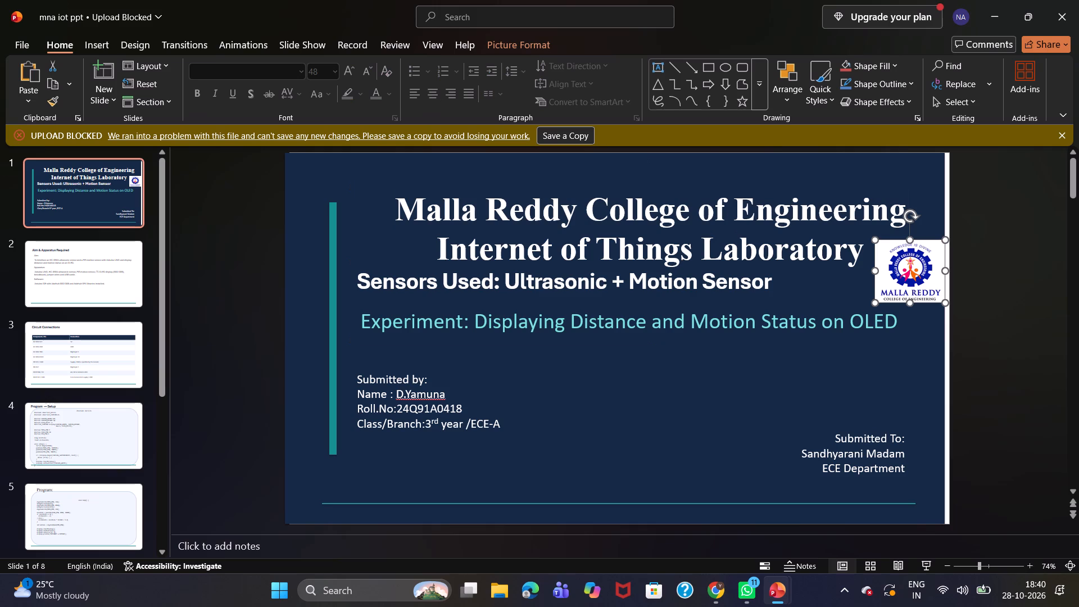
{"action": "right_click", "coordinate": [909, 278]}
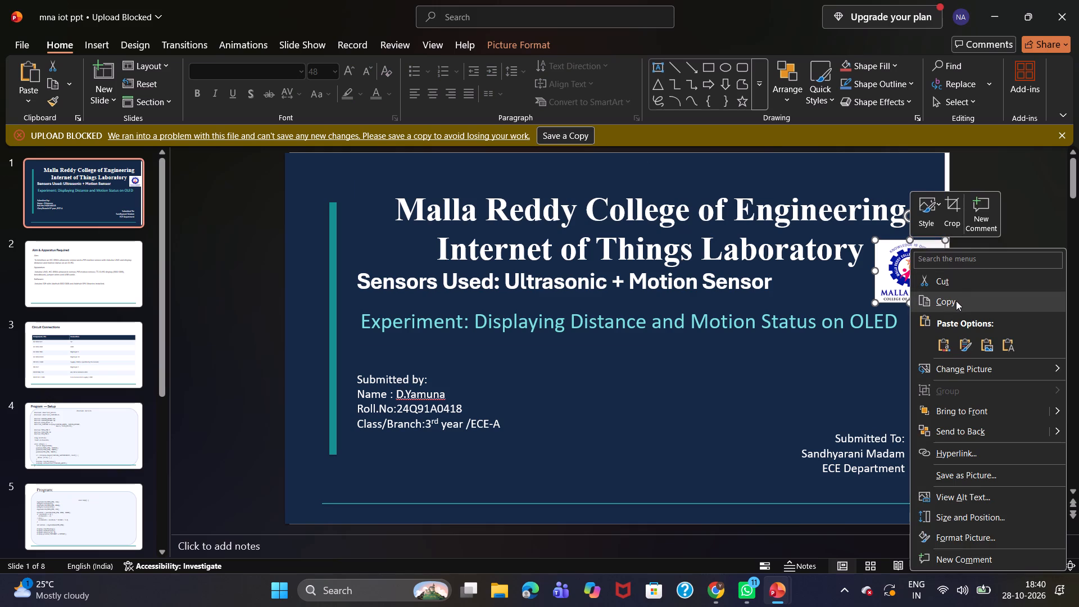
{"action": "left_click", "coordinate": [956, 301]}
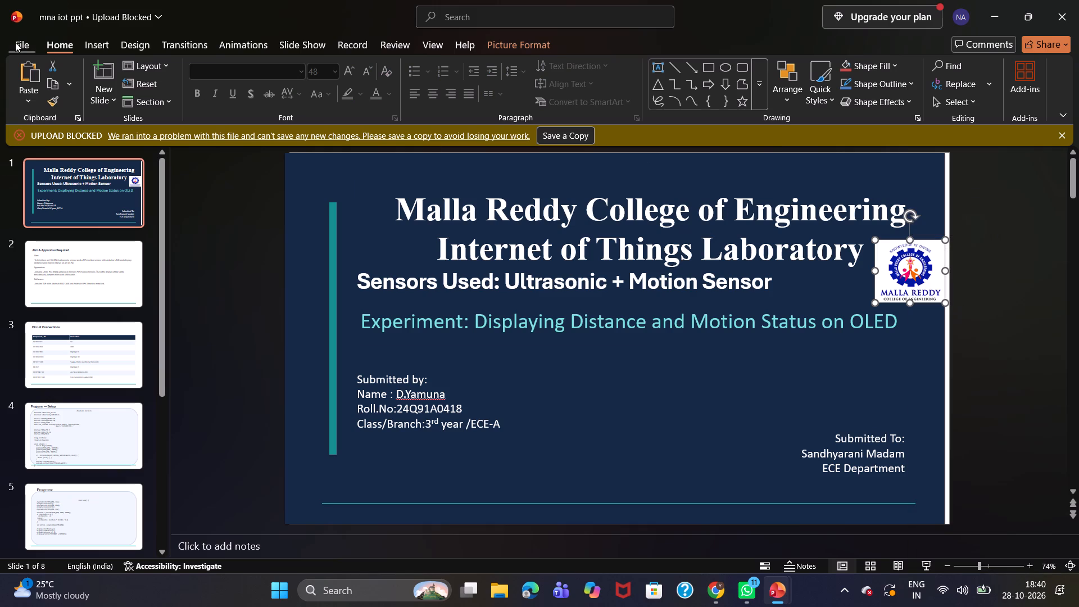
{"action": "left_click", "coordinate": [15, 42]}
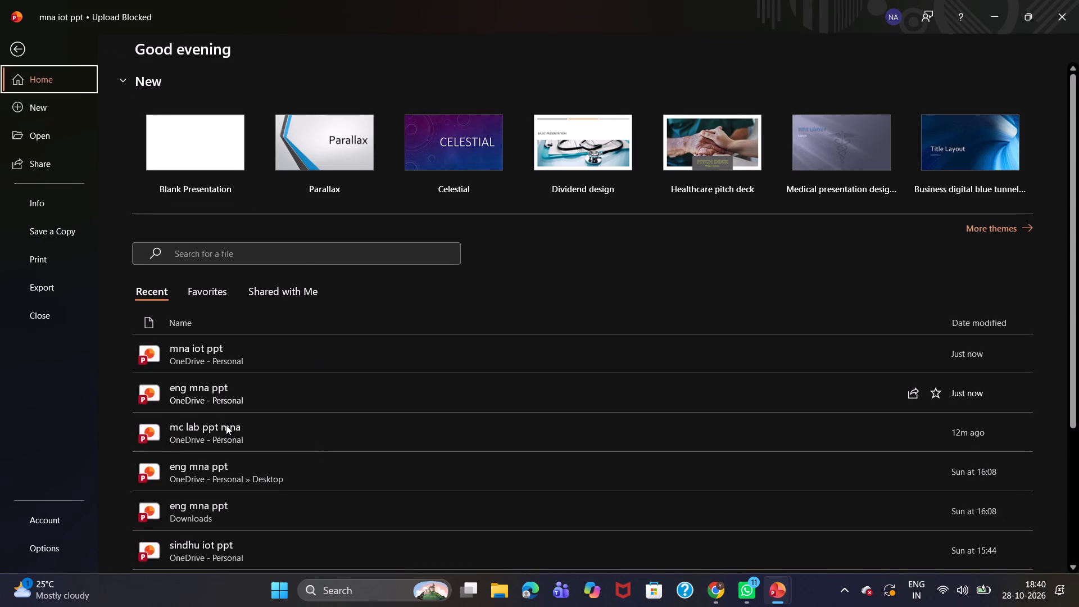
{"action": "left_click", "coordinate": [226, 426]}
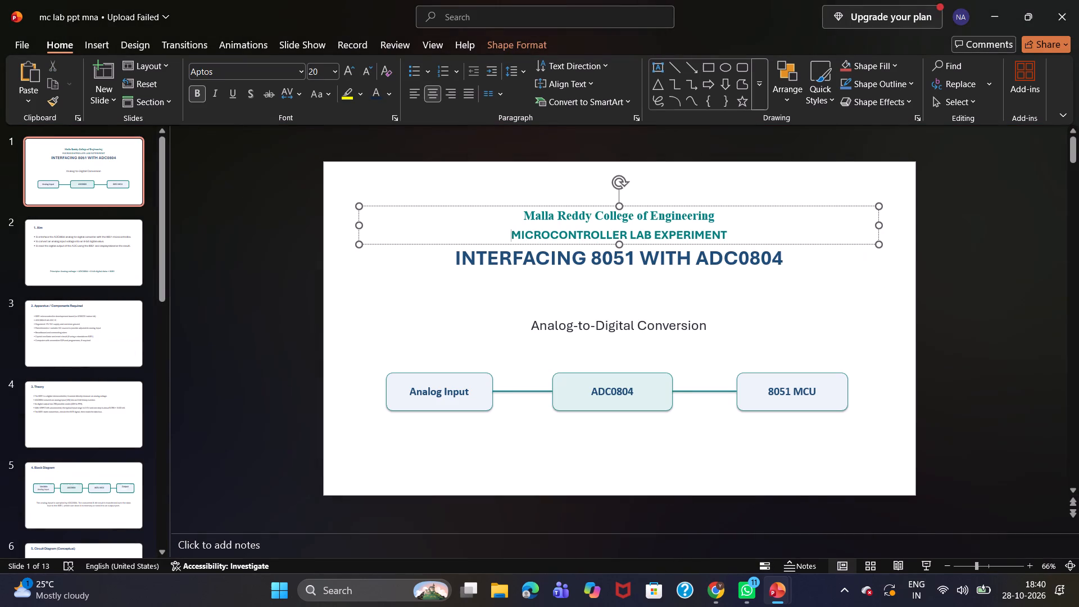
{"action": "key", "text": "ctrl+c"}
{"action": "key", "text": "ctrl+v"}
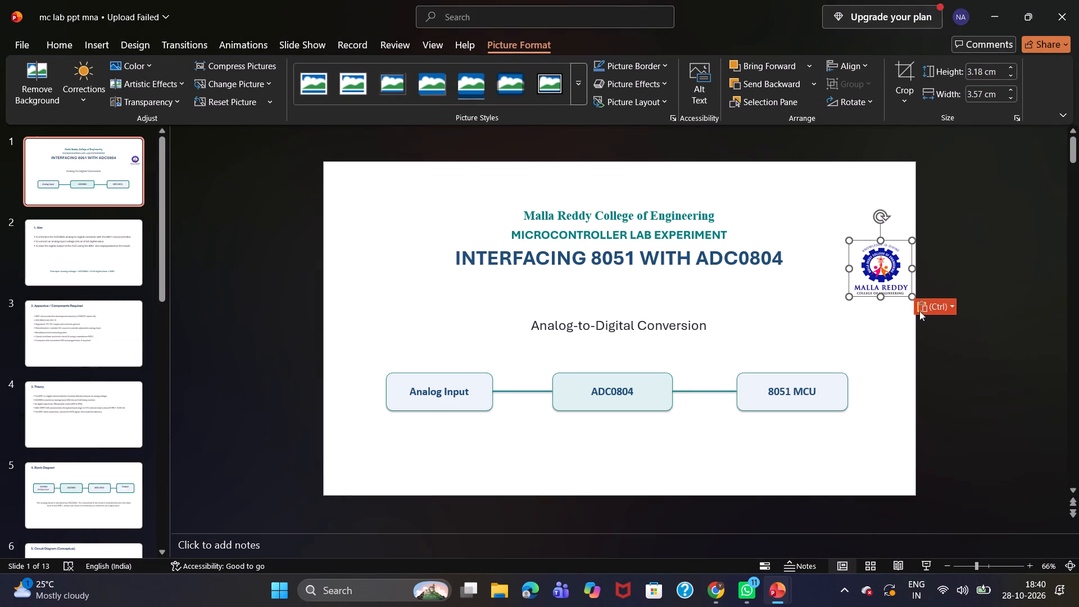
Move the college logo beside the headings near slide 1's upper-right corner and enlarge it to about 4.06 cm by 4.55 cm.
{"action": "left_click_drag", "start_coordinate": [881, 268], "coordinate": [833, 229]}
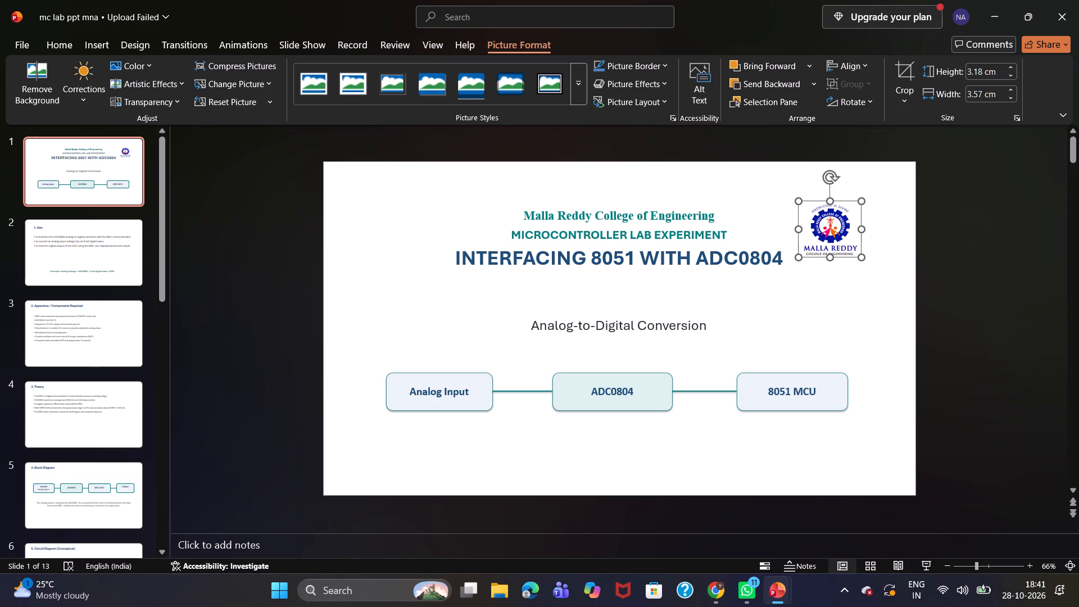
{"action": "left_click_drag", "start_coordinate": [862, 260], "coordinate": [871, 275]}
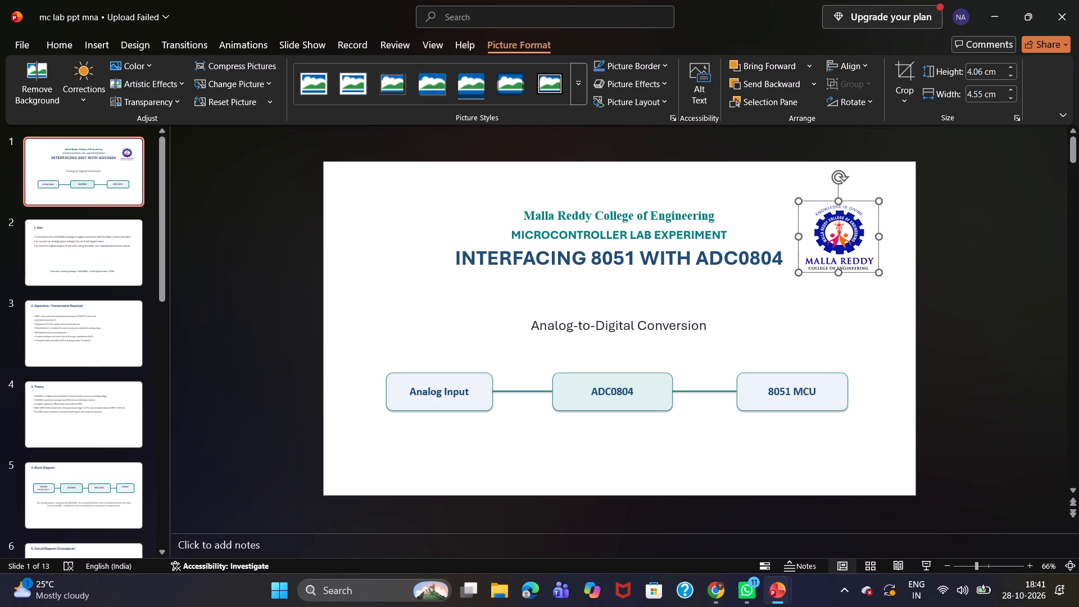
Set the font size of the "Malla Reddy College of Engineering" line on slide 1 to 36.
{"action": "left_click", "coordinate": [524, 216]}
{"action": "left_click_drag", "start_coordinate": [524, 216], "coordinate": [686, 225]}
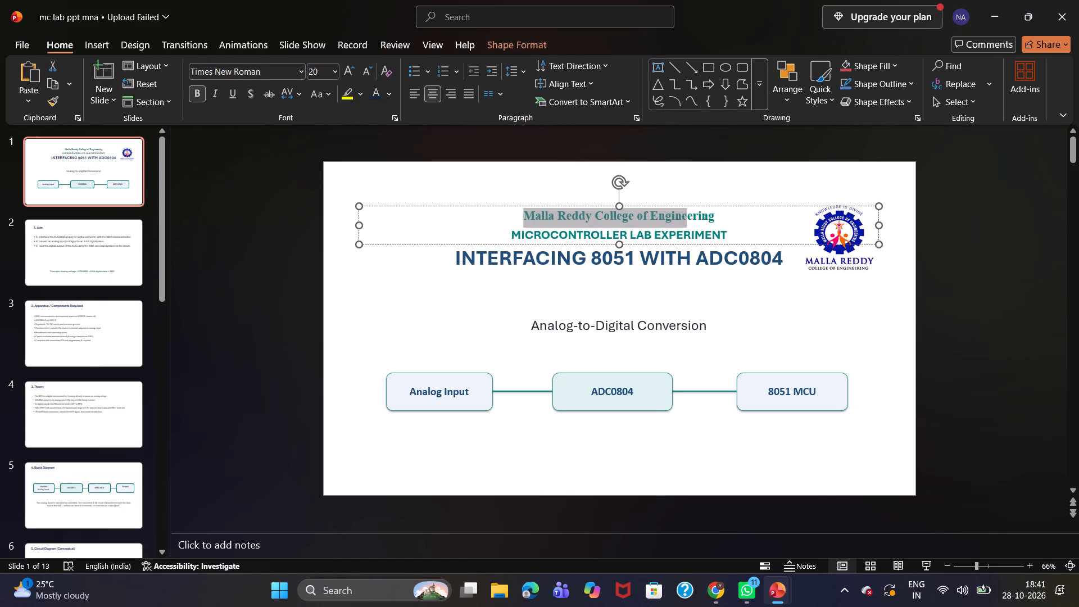
{"action": "left_click_drag", "start_coordinate": [686, 225], "coordinate": [719, 223]}
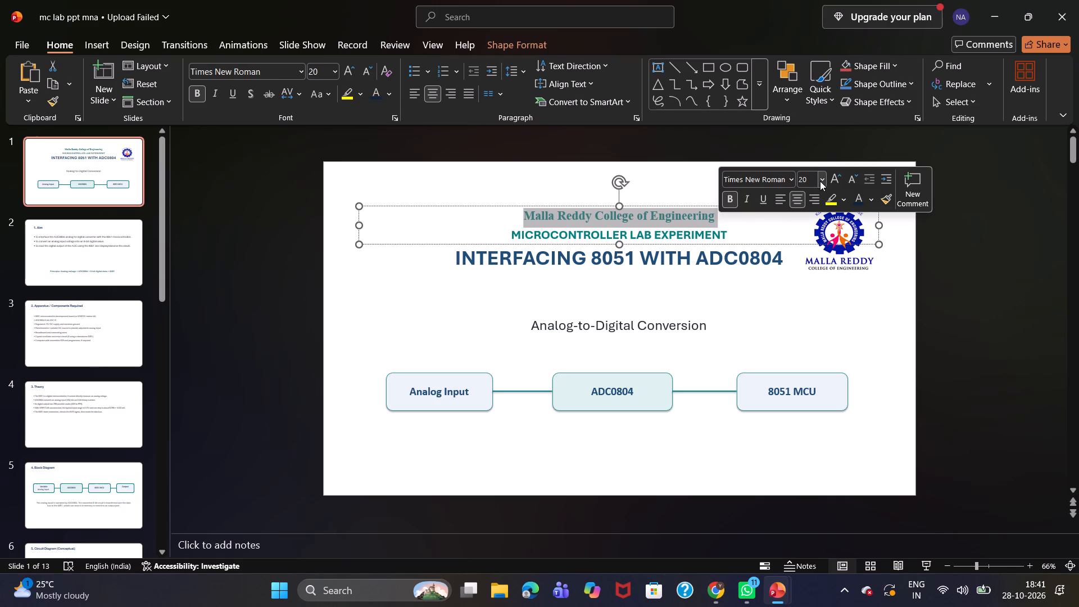
{"action": "left_click", "coordinate": [820, 181]}
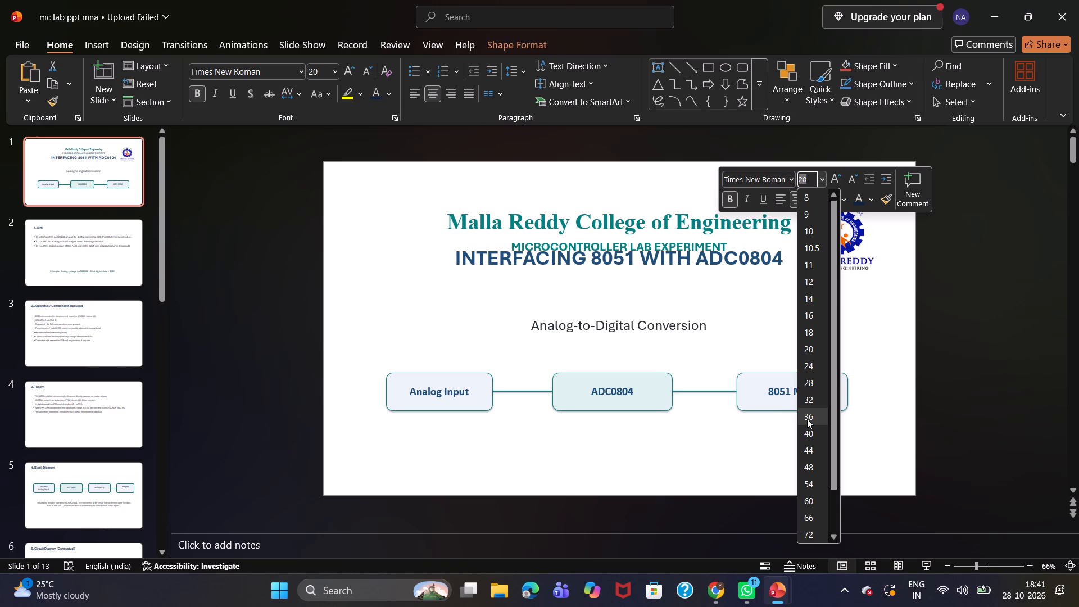
{"action": "left_click", "coordinate": [807, 419]}
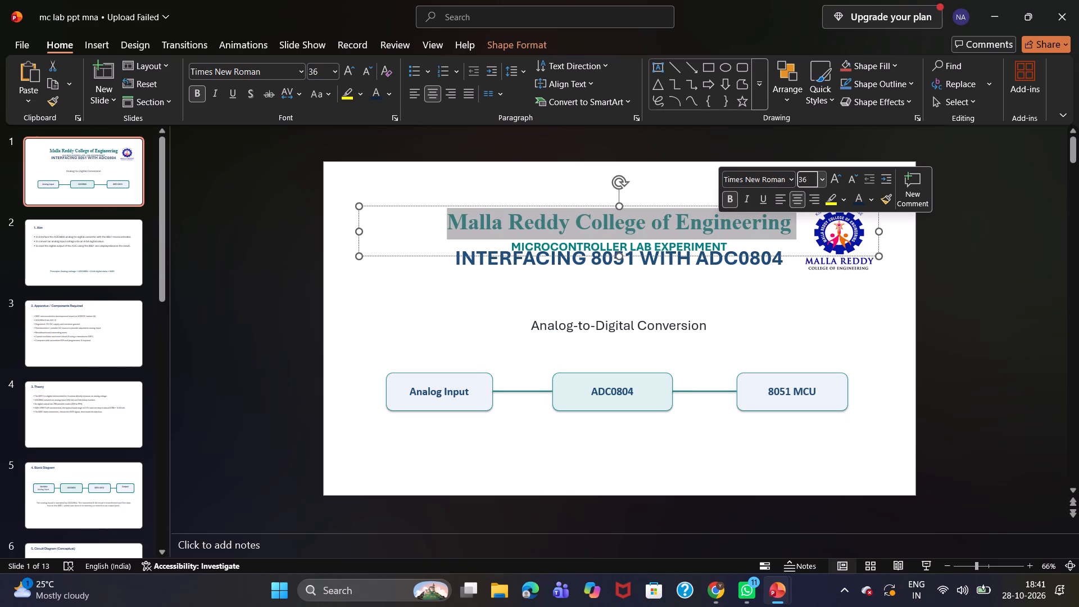
Move the "INTERFACING 8051 WITH ADC0804" title down so it clears the "MICROCONTROLLER LAB EXPERIMENT" line.
{"action": "left_click", "coordinate": [493, 268]}
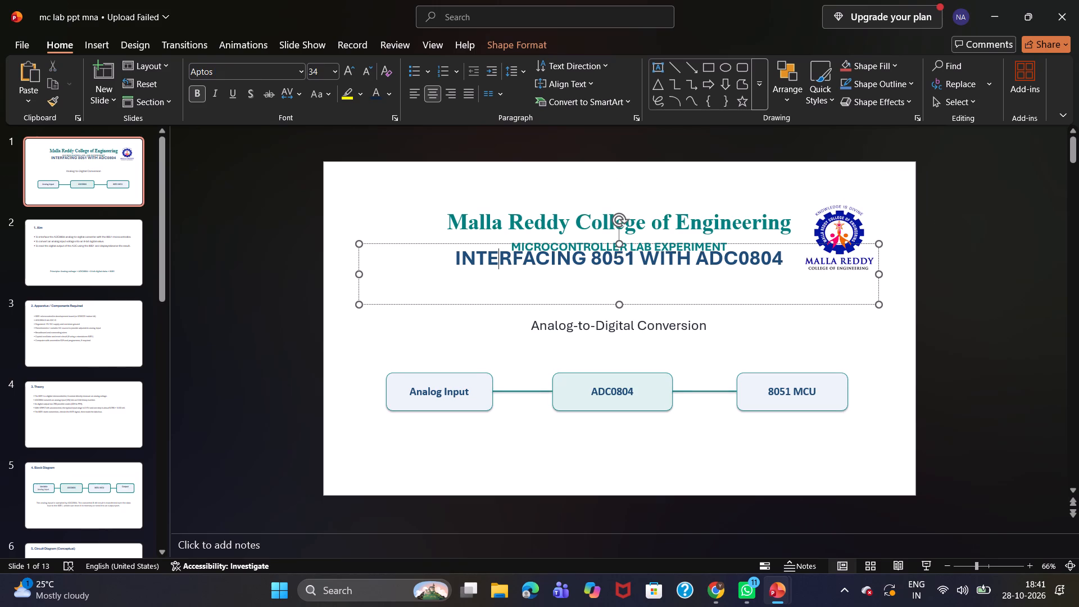
{"action": "left_click_drag", "start_coordinate": [463, 306], "coordinate": [463, 316]}
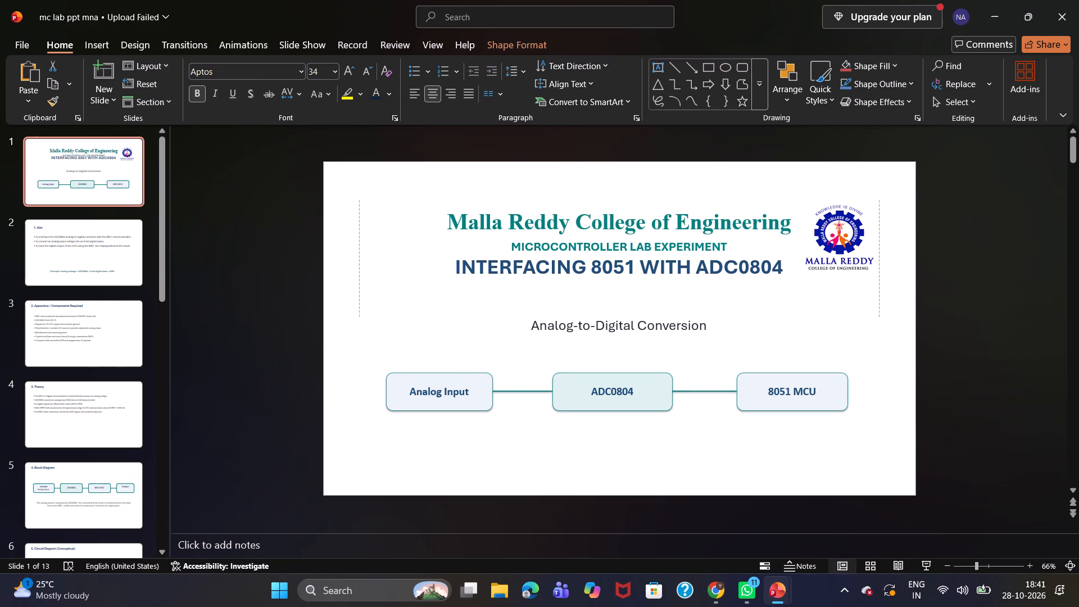
{"action": "left_click_drag", "start_coordinate": [463, 316], "coordinate": [463, 327]}
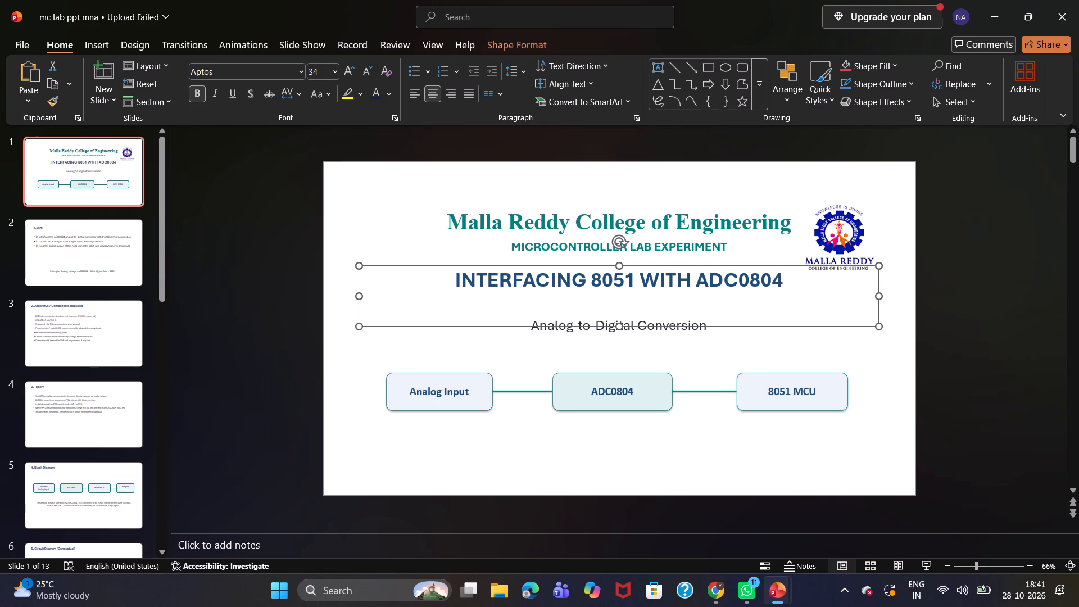
Move the "Analog-to-Digital Conversion" subtitle up to sit just beneath the "INTERFACING 8051 WITH ADC0804" title.
{"action": "left_click", "coordinate": [563, 327]}
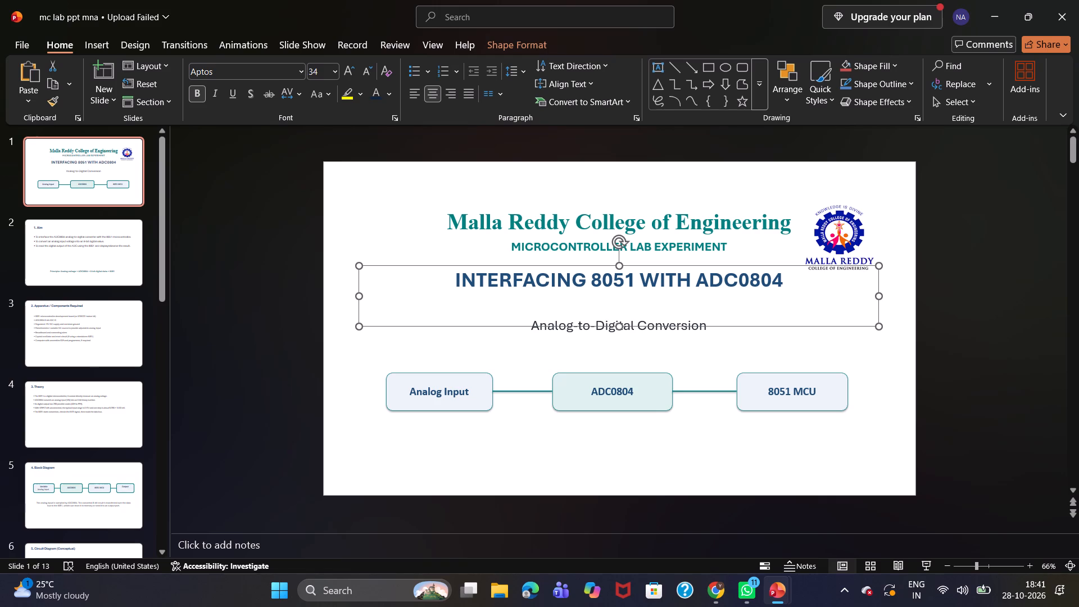
{"action": "left_click", "coordinate": [533, 336]}
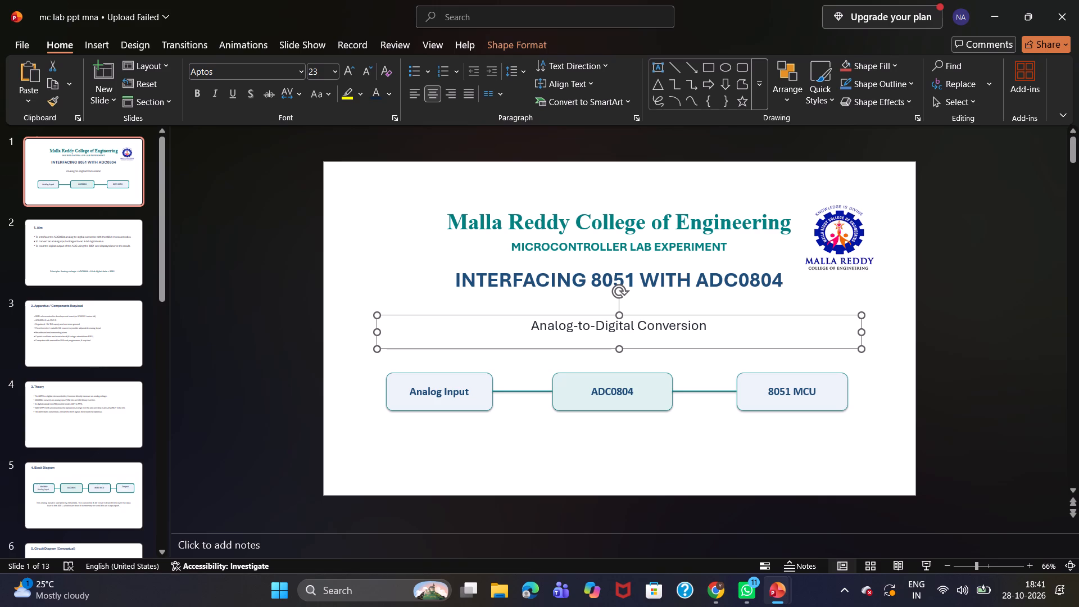
{"action": "left_click_drag", "start_coordinate": [577, 316], "coordinate": [577, 311]}
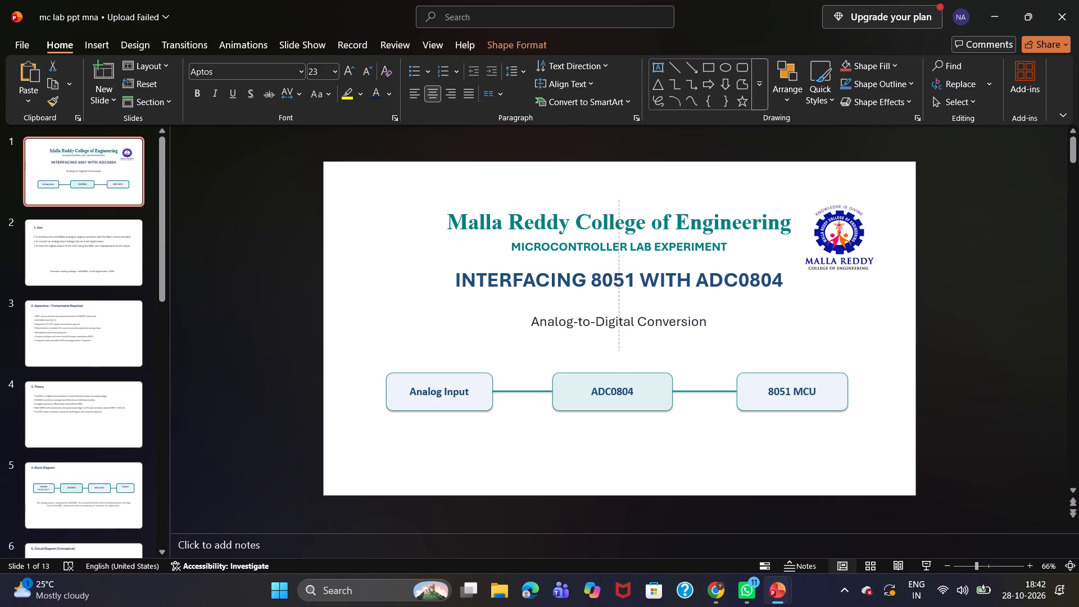
{"action": "left_click_drag", "start_coordinate": [577, 311], "coordinate": [587, 297]}
{"action": "left_click", "coordinate": [501, 386]}
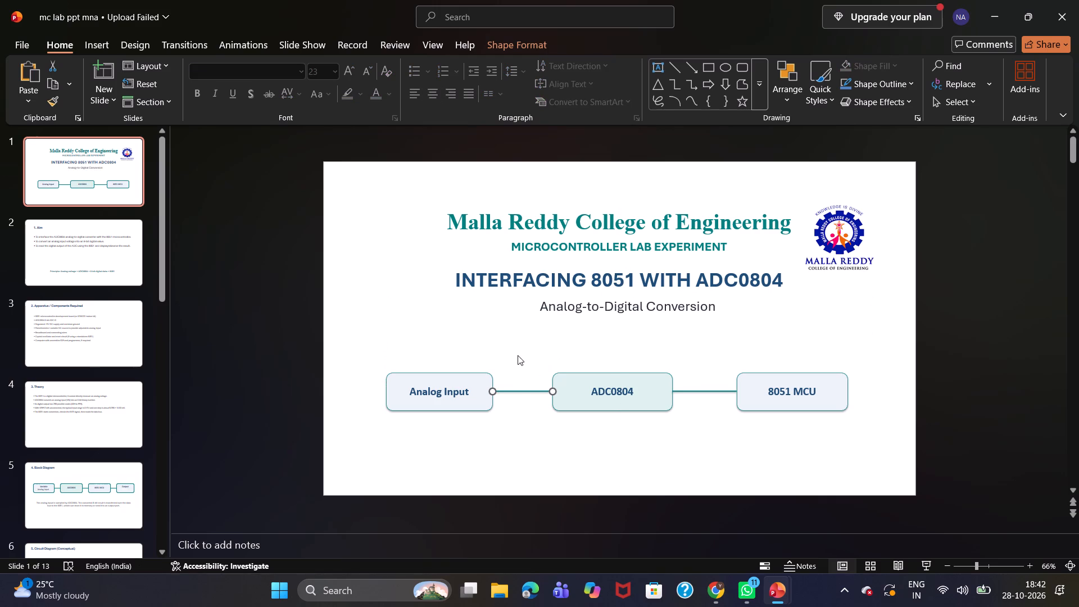
{"action": "left_click", "coordinate": [509, 351]}
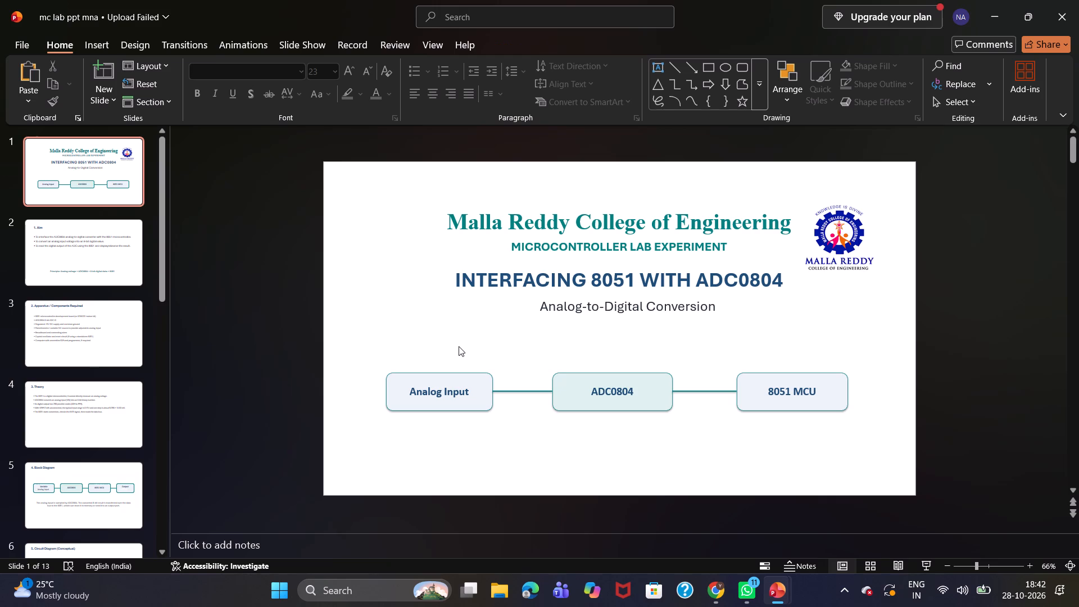
Review all slides from the title slide through "12. Precautions" and return to slide 1.
{"action": "left_click", "coordinate": [298, 336]}
{"action": "key", "text": "Down"}
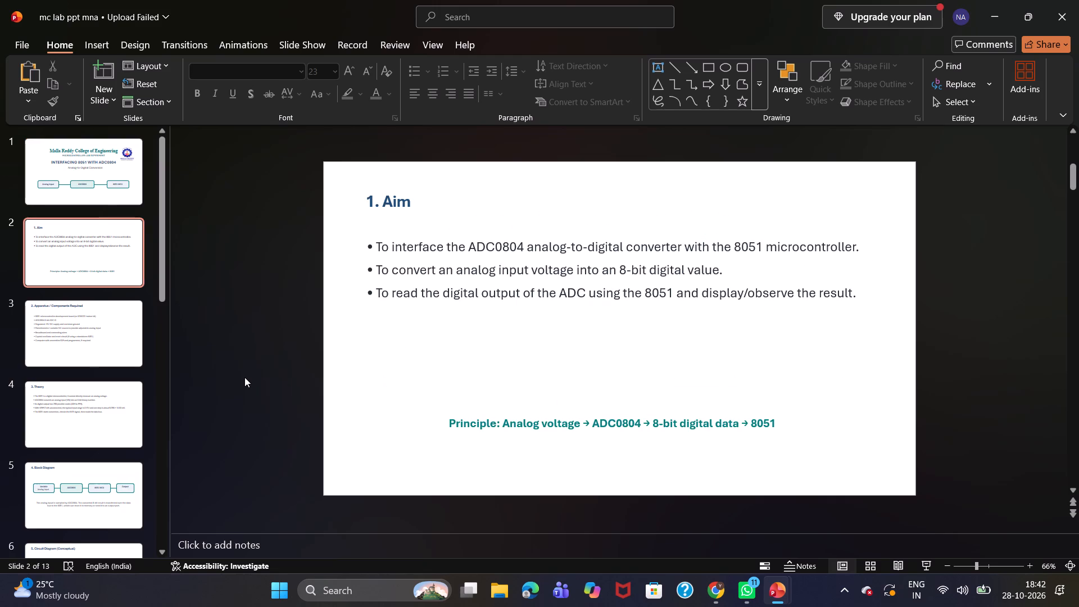
{"action": "key", "text": "Down"}
{"action": "key", "text": "Down"}
{"action": "key", "text": "Down"}
{"action": "key", "text": "Down"}
{"action": "key", "text": "Down"}
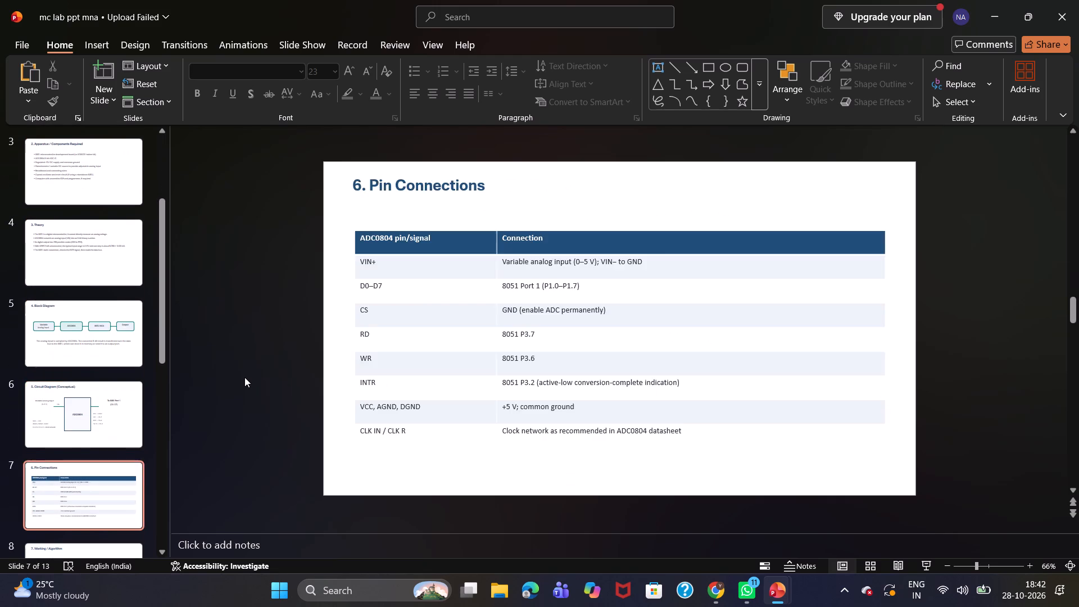
{"action": "key", "text": "Down"}
{"action": "key", "text": "Down"}
{"action": "key", "text": "Down"}
{"action": "key", "text": "Down"}
{"action": "key", "text": "Down"}
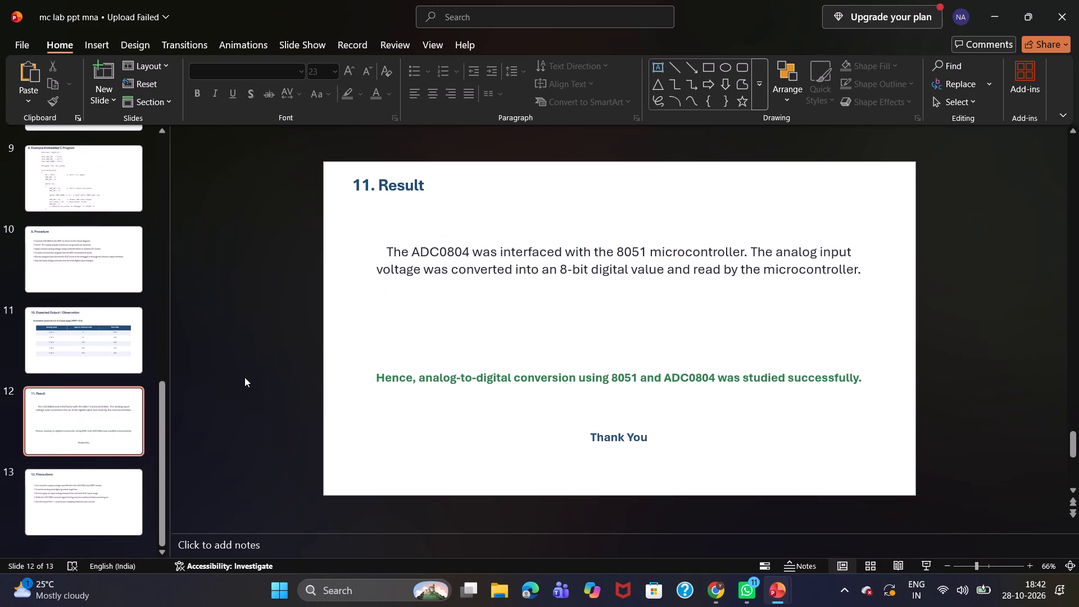
{"action": "key", "text": "Down"}
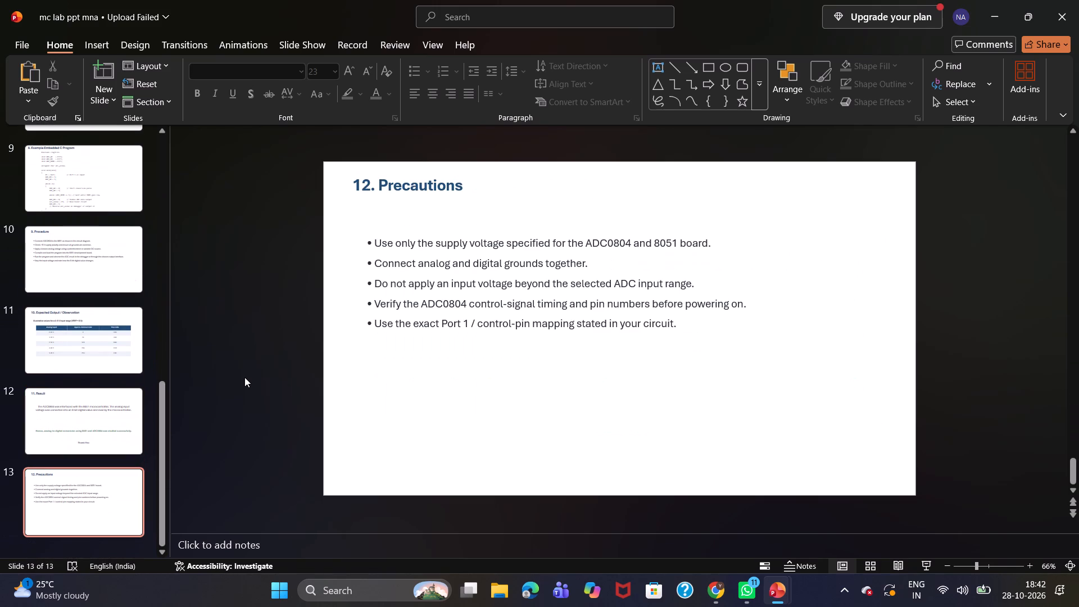
{"action": "key", "text": "Up"}
{"action": "key", "text": "Up"}
{"action": "key", "text": "Up"}
{"action": "key", "text": "Up"}
{"action": "key", "text": "Up"}
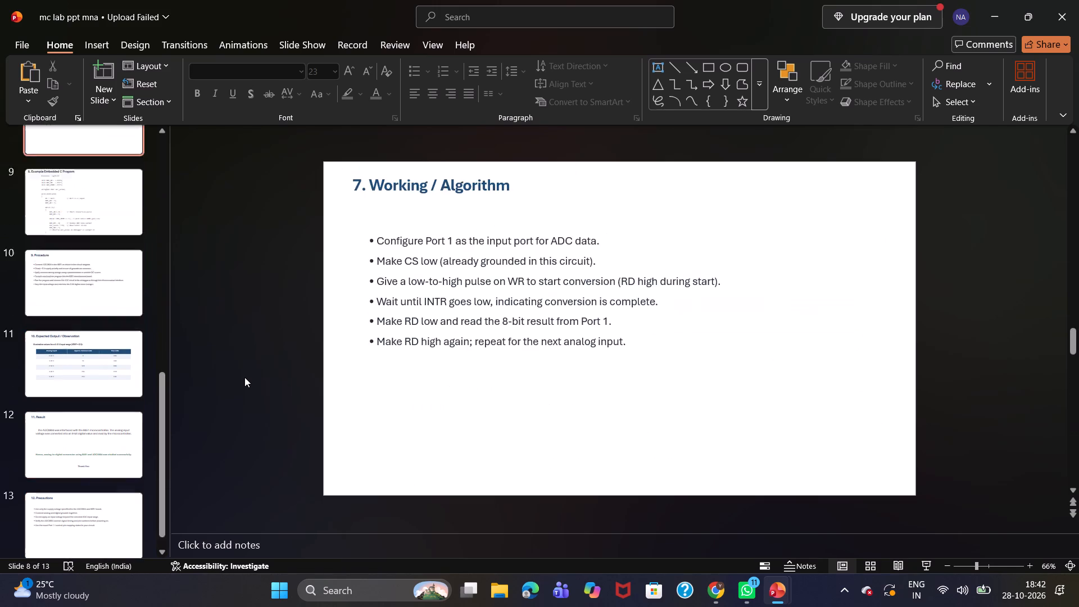
{"action": "key", "text": "Up"}
{"action": "key", "text": "Up"}
{"action": "key", "text": "Up"}
{"action": "key", "text": "Up"}
{"action": "key", "text": "Up"}
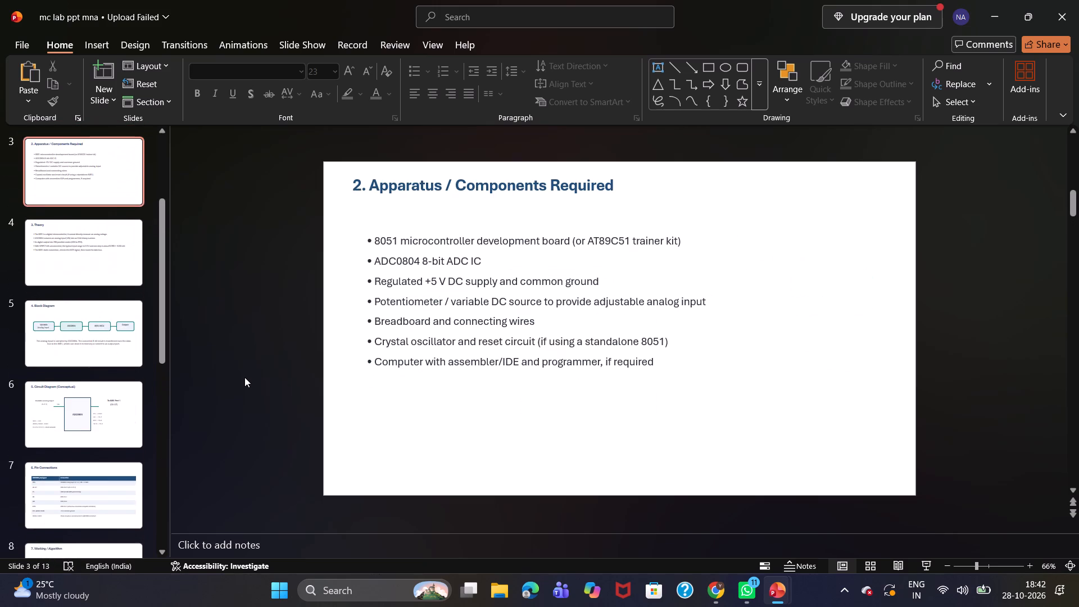
{"action": "key", "text": "Up"}
{"action": "key", "text": "Up"}
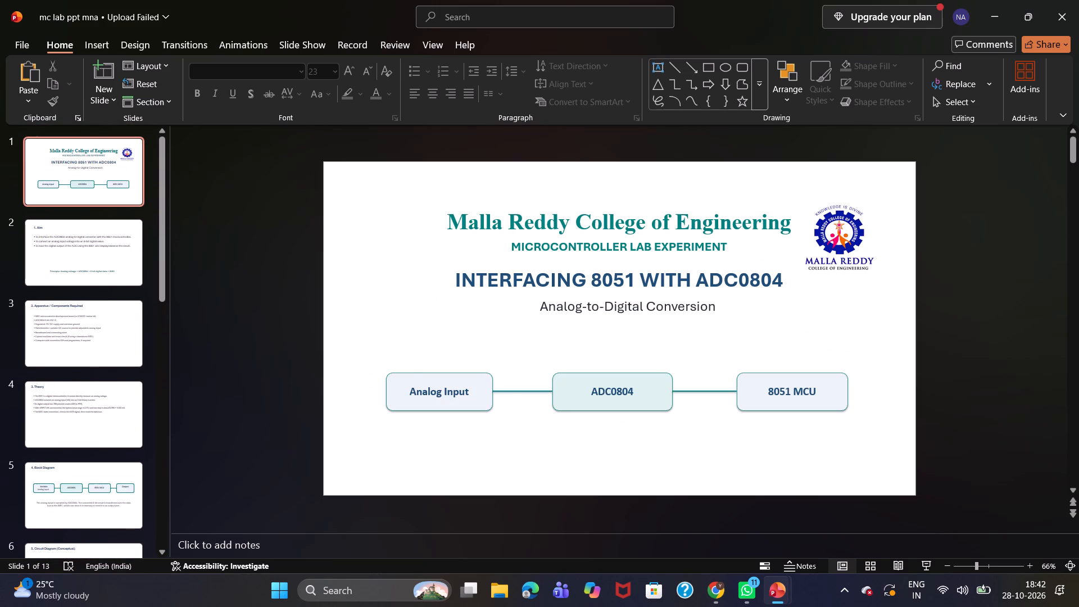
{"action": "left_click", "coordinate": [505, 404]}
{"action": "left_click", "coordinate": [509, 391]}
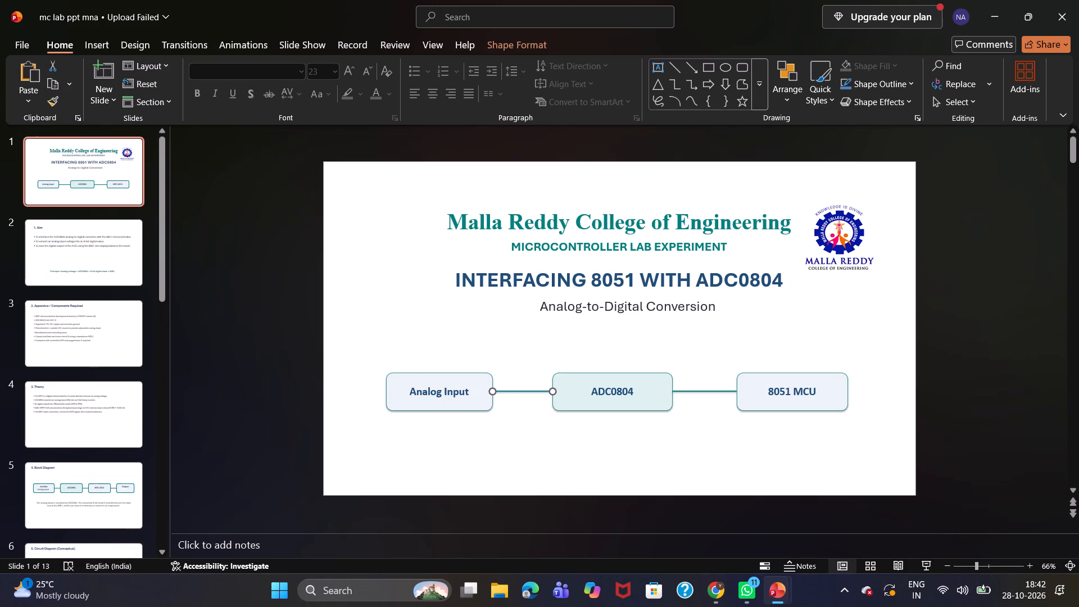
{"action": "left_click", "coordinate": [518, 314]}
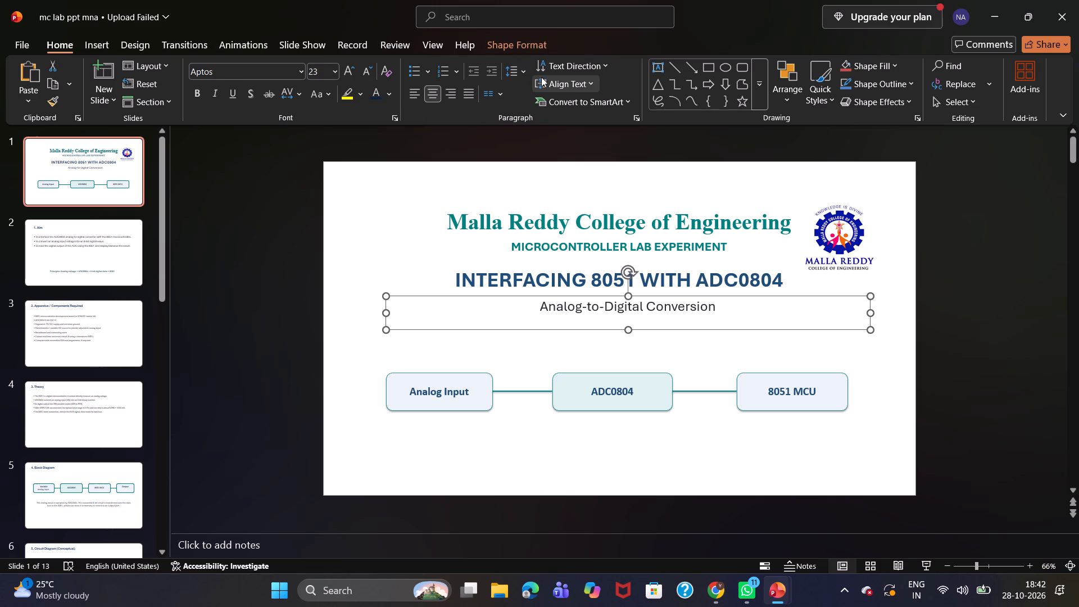
Insert a wide text box beneath the block diagram on slide 1 and enter "Submitted by:" as its first line.
{"action": "left_click", "coordinate": [103, 44]}
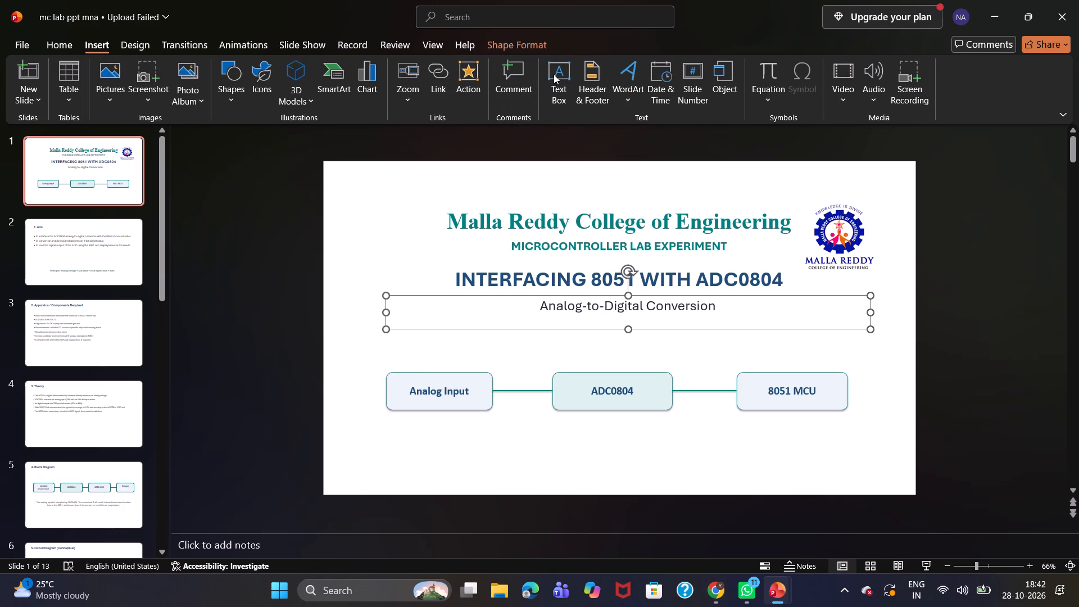
{"action": "left_click", "coordinate": [554, 74]}
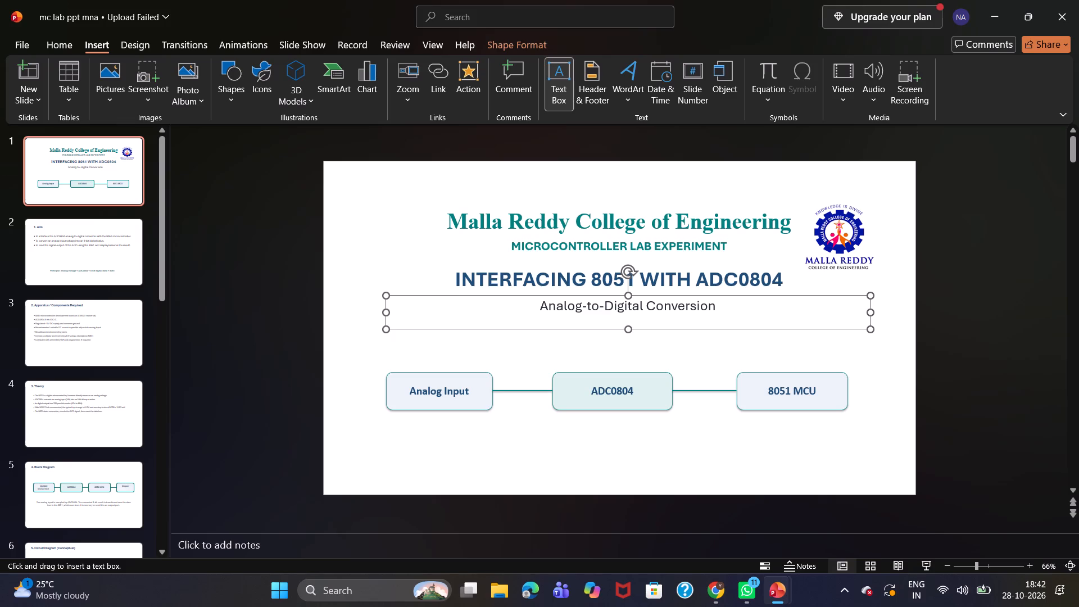
{"action": "left_click_drag", "start_coordinate": [402, 429], "coordinate": [688, 472]}
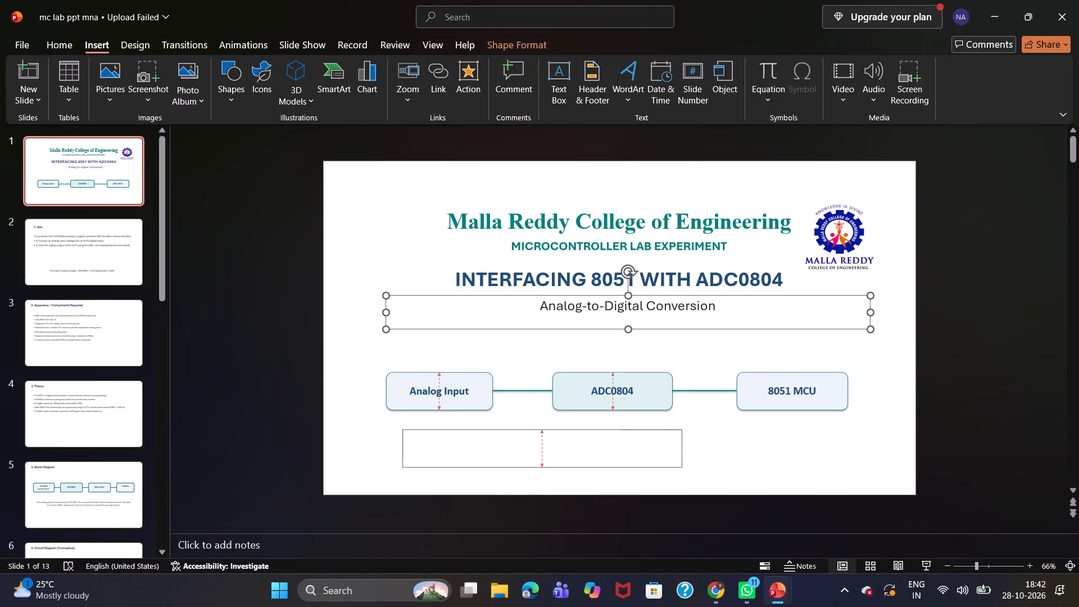
{"action": "left_click_drag", "start_coordinate": [688, 472], "coordinate": [808, 482]}
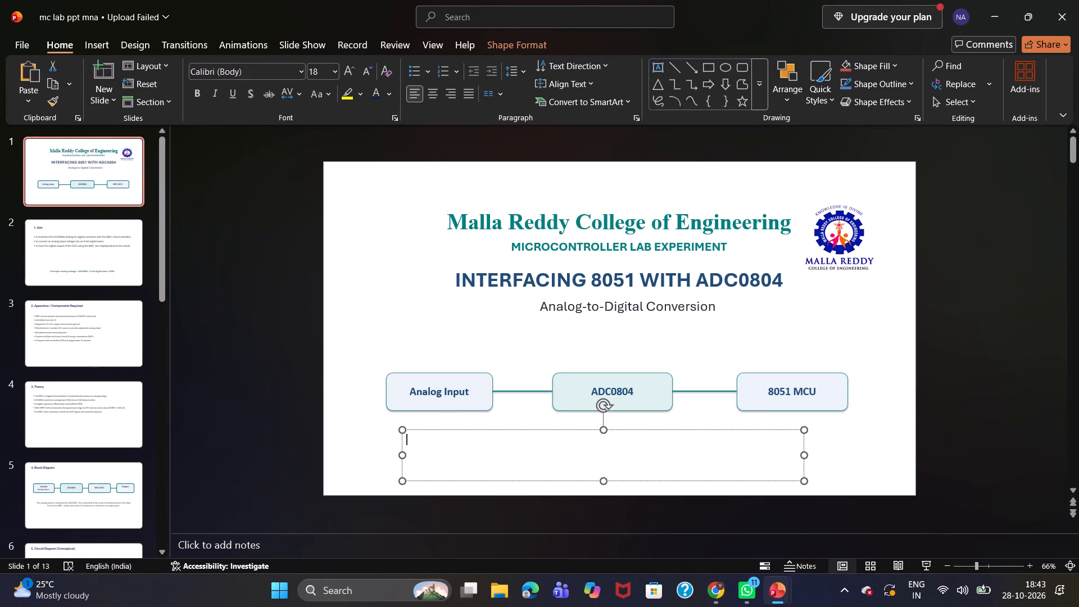
{"action": "left_click", "coordinate": [418, 447]}
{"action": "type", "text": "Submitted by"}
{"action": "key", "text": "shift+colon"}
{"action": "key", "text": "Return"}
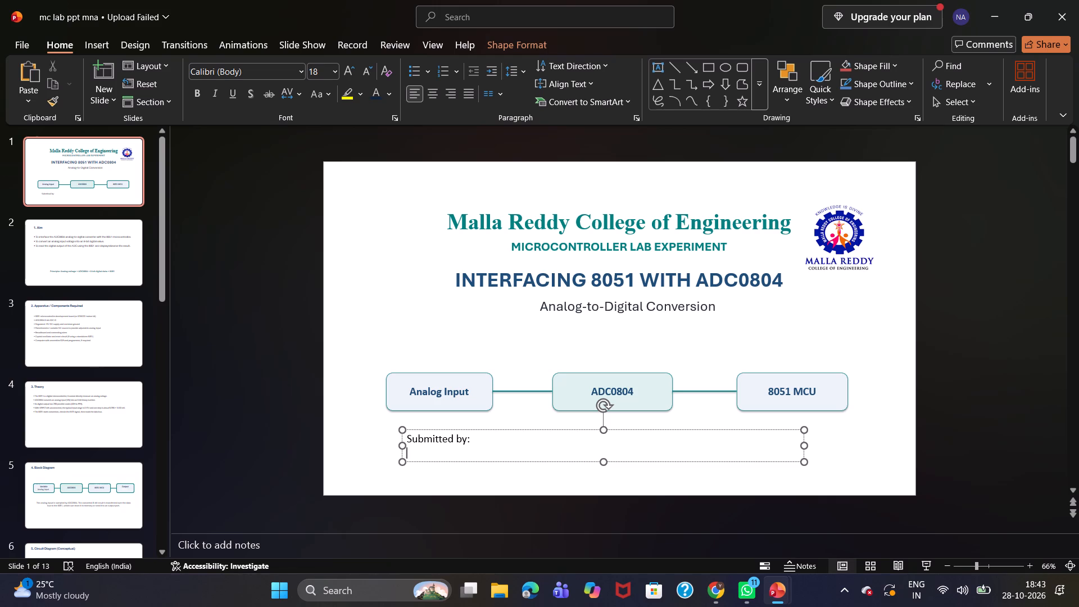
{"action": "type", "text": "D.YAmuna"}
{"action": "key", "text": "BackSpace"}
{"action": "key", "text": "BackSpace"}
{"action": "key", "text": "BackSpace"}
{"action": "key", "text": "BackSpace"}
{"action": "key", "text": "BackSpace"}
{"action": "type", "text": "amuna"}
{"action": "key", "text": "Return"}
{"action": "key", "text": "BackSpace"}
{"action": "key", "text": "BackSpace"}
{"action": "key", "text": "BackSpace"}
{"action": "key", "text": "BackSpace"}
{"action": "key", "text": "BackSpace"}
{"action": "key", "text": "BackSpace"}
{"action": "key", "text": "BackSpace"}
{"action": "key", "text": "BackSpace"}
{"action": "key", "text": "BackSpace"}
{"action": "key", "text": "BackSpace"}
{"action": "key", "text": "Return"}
Add a line starting with "Name :" and the student's name under "Submitted by:" in the text box.
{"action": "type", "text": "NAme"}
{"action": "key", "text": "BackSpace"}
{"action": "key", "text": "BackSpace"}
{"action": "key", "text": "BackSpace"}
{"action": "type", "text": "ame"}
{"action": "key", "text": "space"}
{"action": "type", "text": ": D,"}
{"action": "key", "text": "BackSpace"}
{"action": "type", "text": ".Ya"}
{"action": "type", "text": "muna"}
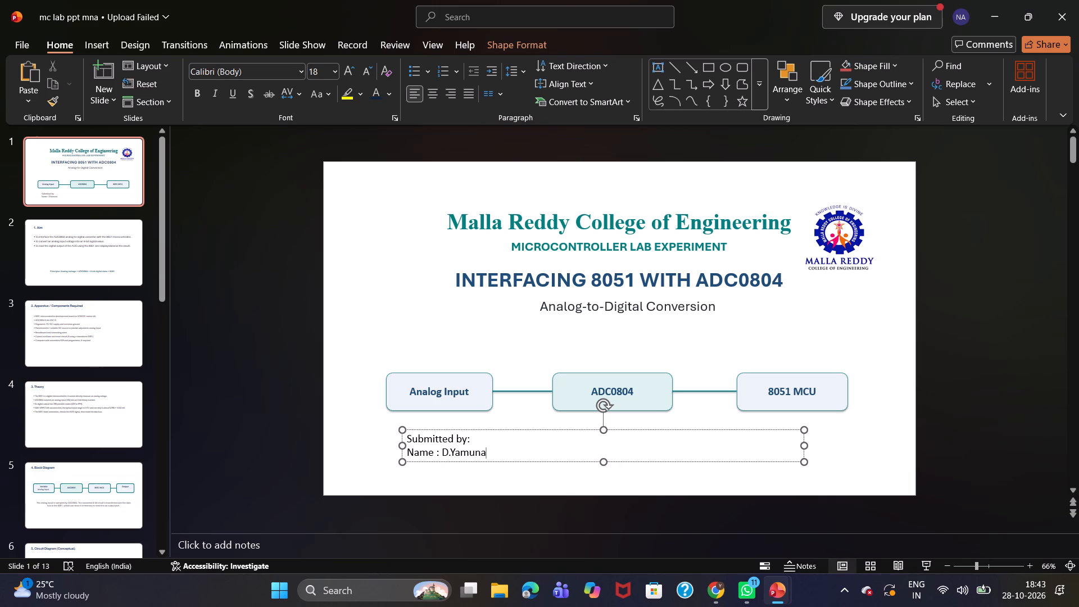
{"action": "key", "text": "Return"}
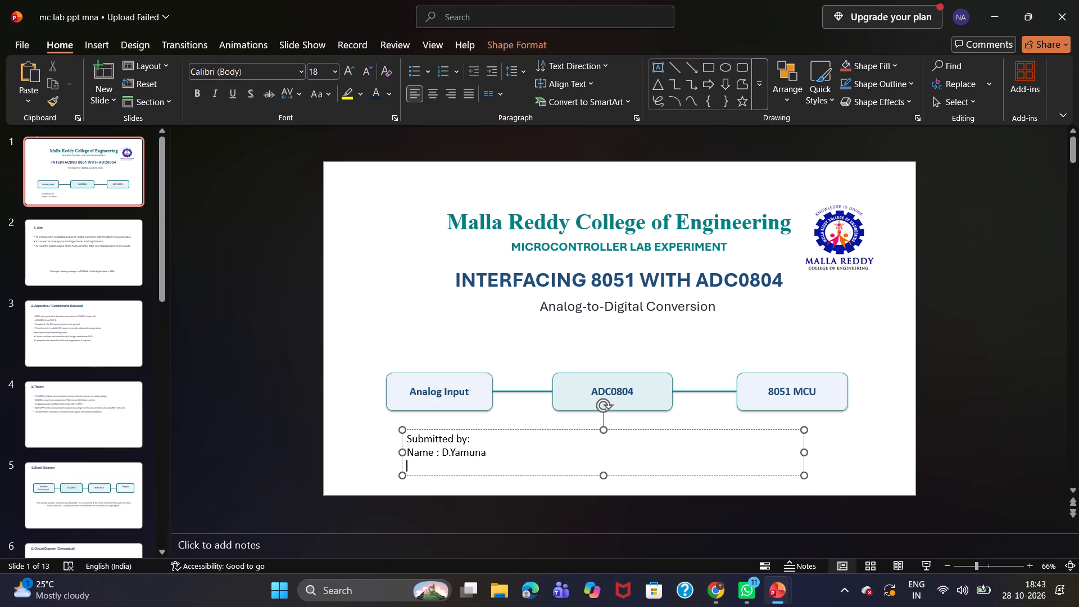
Add a "Roll.No:" label on the line beneath the student's name and start a new line.
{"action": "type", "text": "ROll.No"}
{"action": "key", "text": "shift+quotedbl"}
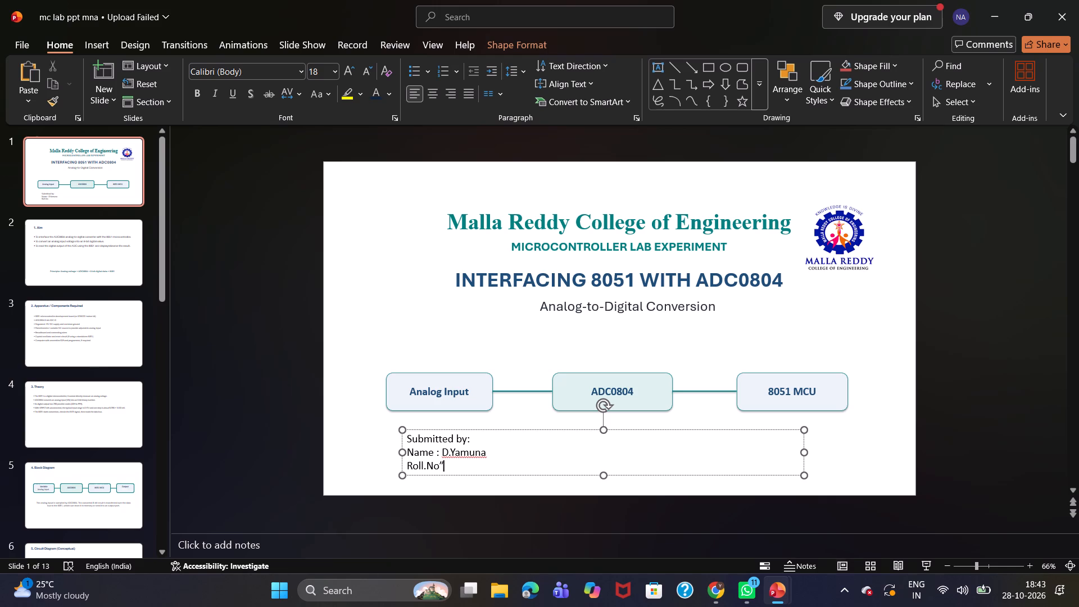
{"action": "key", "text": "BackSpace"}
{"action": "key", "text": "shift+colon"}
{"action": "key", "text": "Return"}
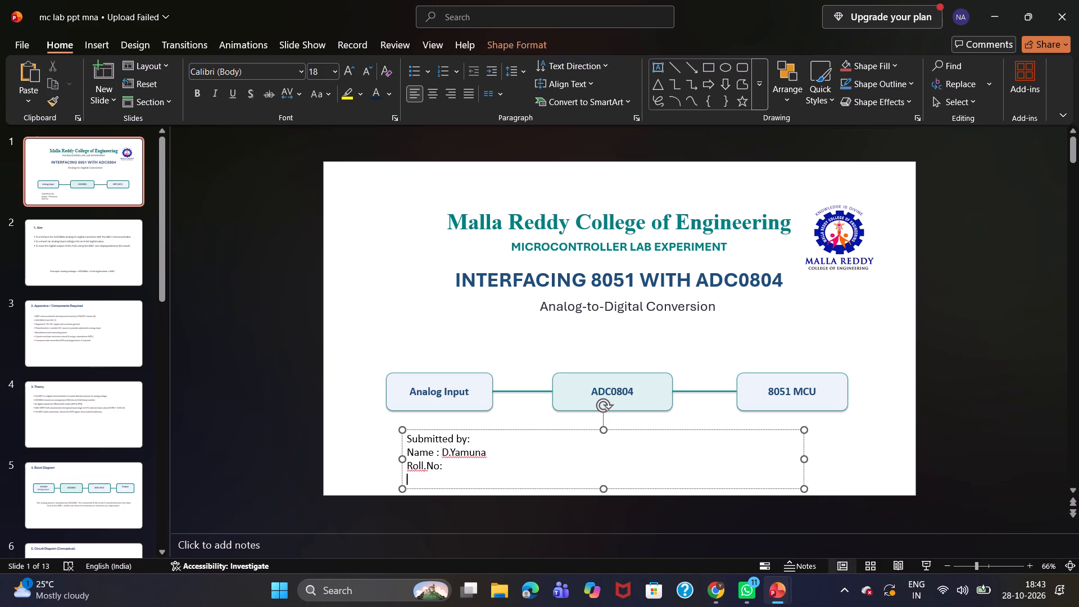
Enter the student's roll number after "Roll.No:" in the "Submitted by:" text box on slide 1.
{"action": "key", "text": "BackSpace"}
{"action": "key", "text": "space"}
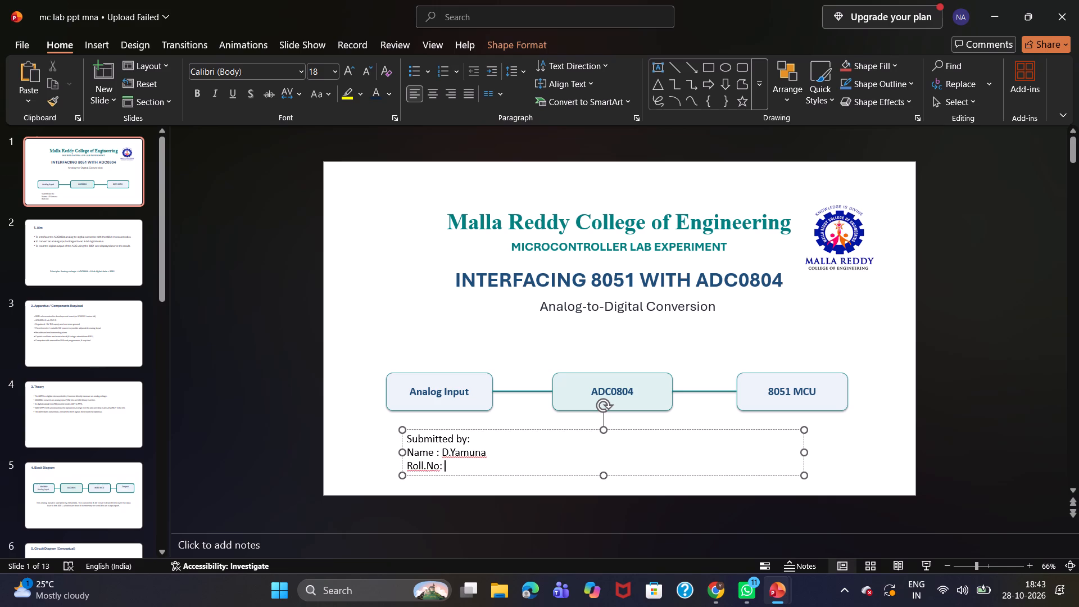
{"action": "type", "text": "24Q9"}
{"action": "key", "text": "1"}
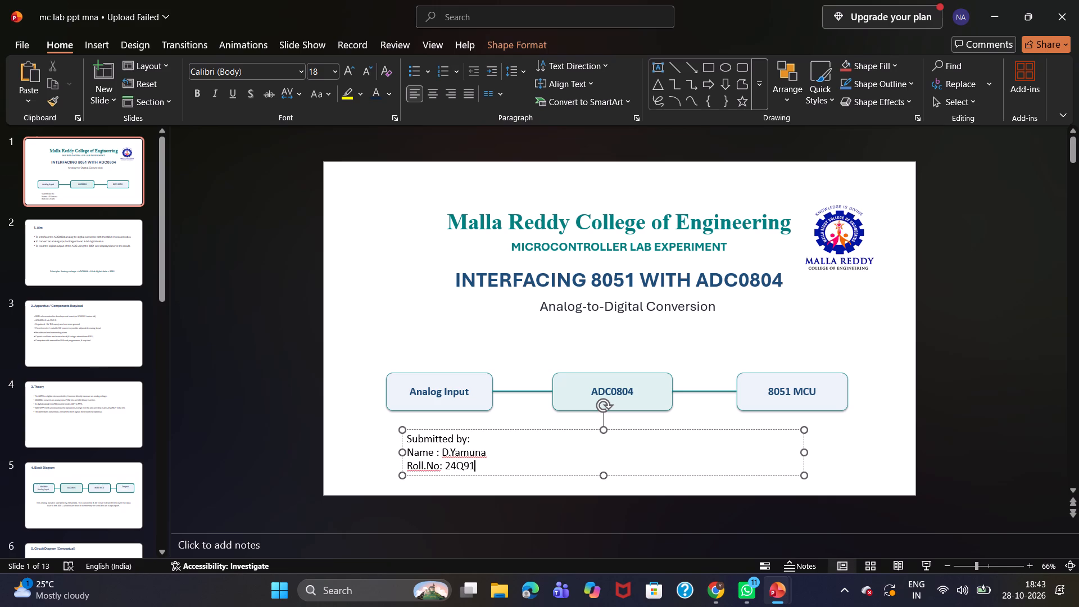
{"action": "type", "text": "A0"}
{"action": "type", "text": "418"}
Add the line "Branch: ECE-A/sec" below the roll number, followed by a new empty line.
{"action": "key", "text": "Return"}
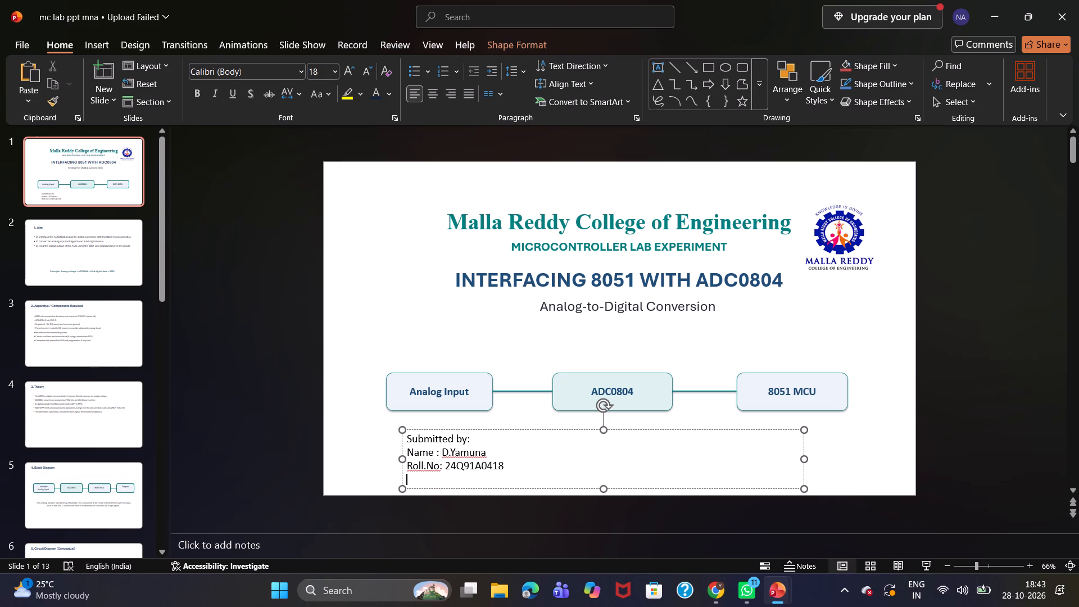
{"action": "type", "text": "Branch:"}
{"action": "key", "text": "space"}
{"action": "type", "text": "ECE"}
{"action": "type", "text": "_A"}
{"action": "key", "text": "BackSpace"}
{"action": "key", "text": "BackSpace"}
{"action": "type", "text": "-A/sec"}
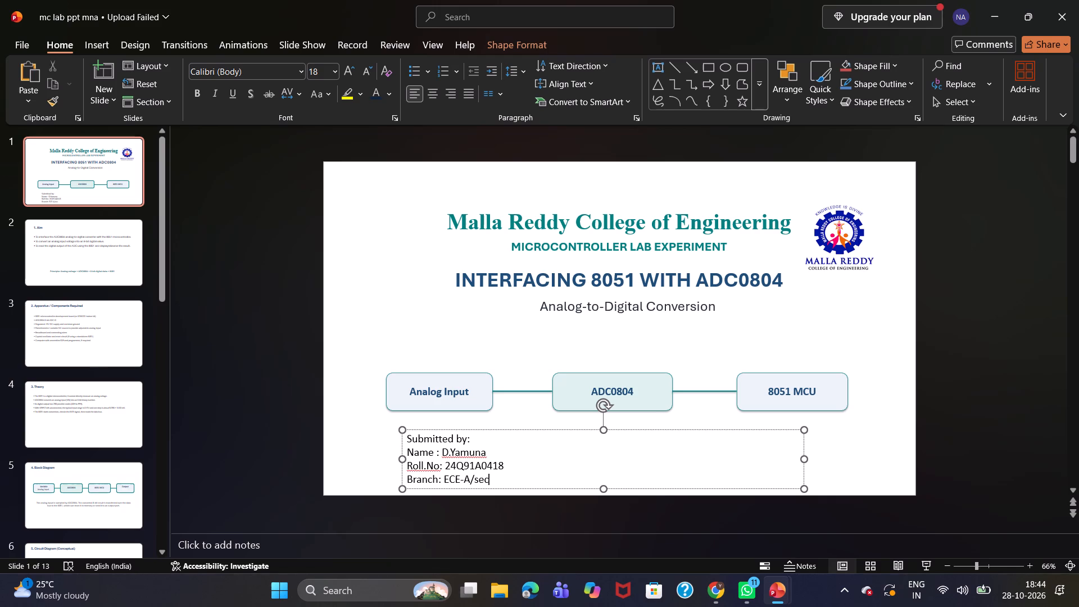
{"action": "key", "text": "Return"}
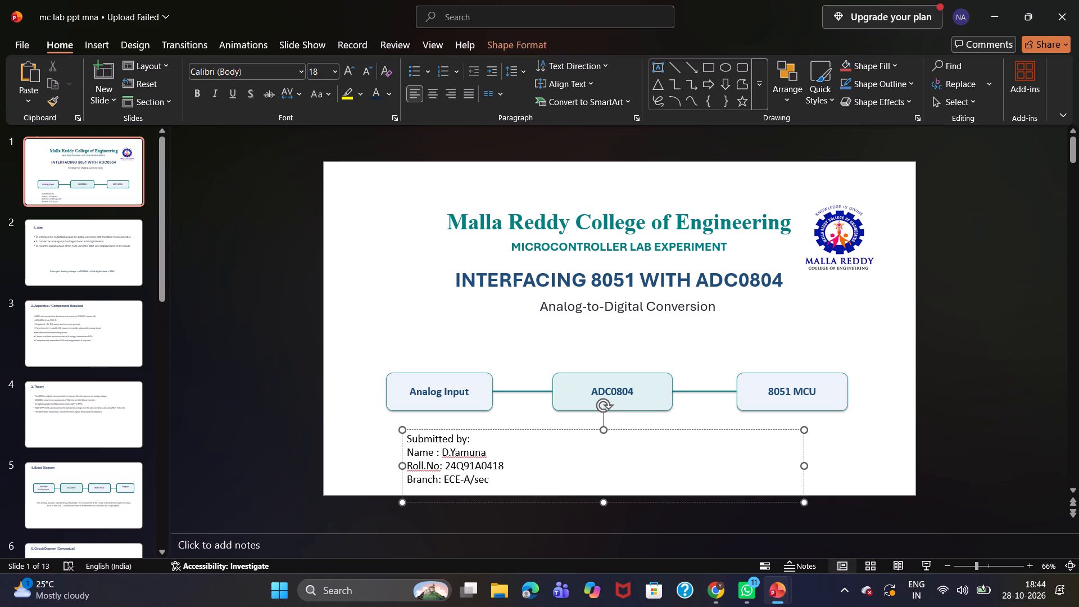
Extend the "Submitted by:" text box up and to the left, aligning its left edge with the title's text box.
{"action": "left_click_drag", "start_coordinate": [401, 430], "coordinate": [357, 419]}
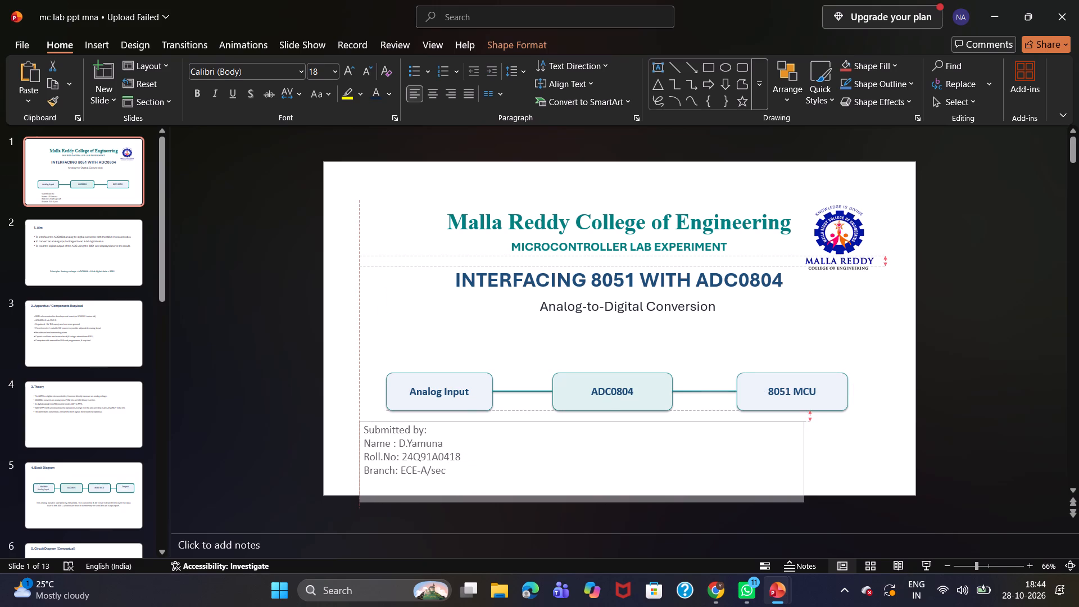
{"action": "left_click_drag", "start_coordinate": [357, 419], "coordinate": [360, 416]}
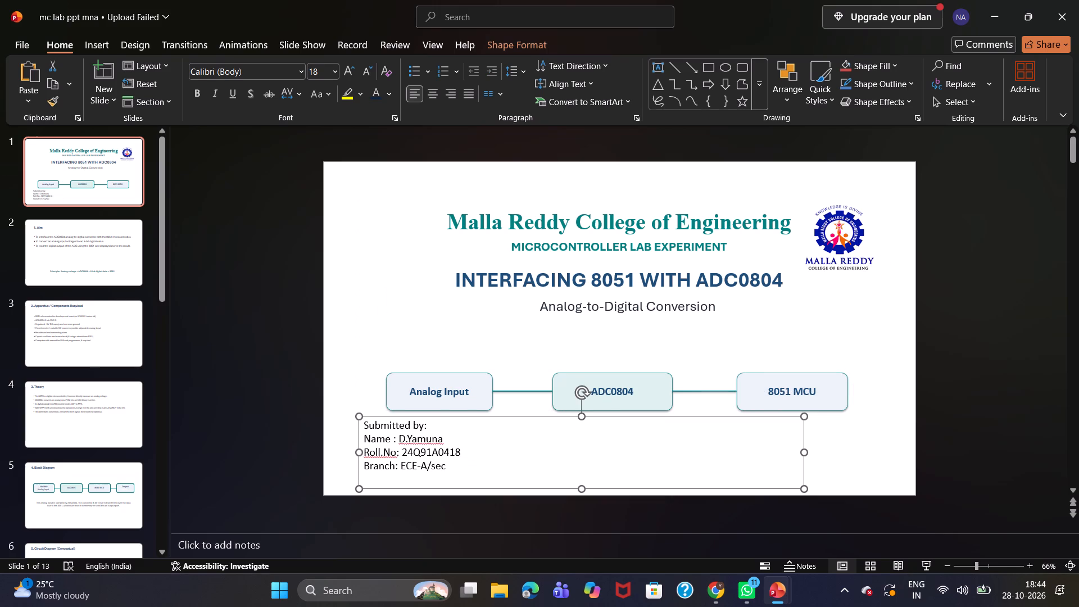
Move the "Submitted by:" text box slightly right and down so its left edge sits under the "Analog Input" block.
{"action": "left_click_drag", "start_coordinate": [488, 416], "coordinate": [501, 422]}
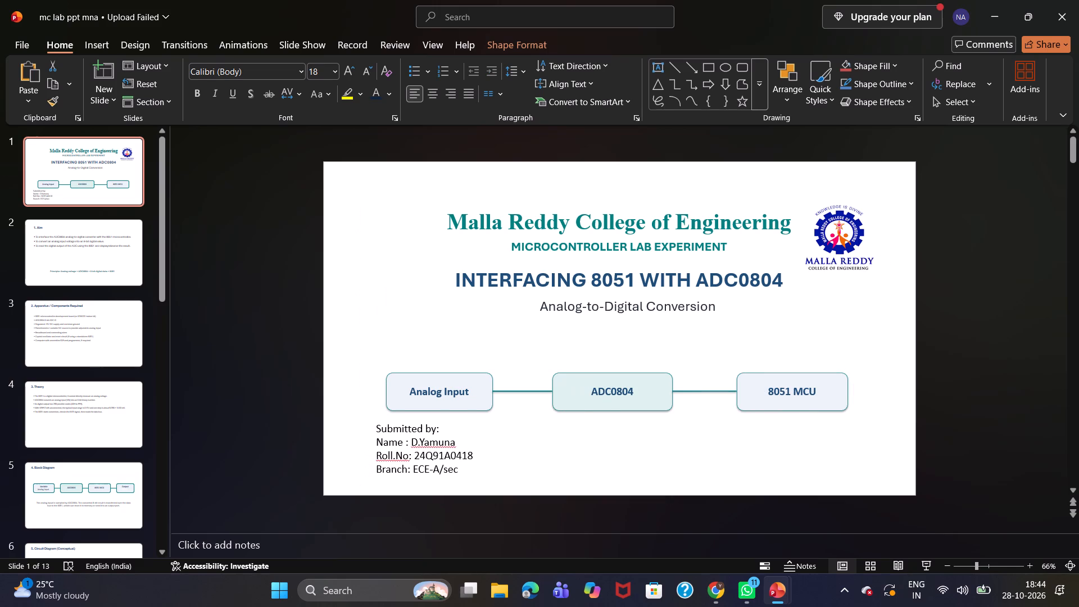
{"action": "left_click_drag", "start_coordinate": [501, 422], "coordinate": [511, 421]}
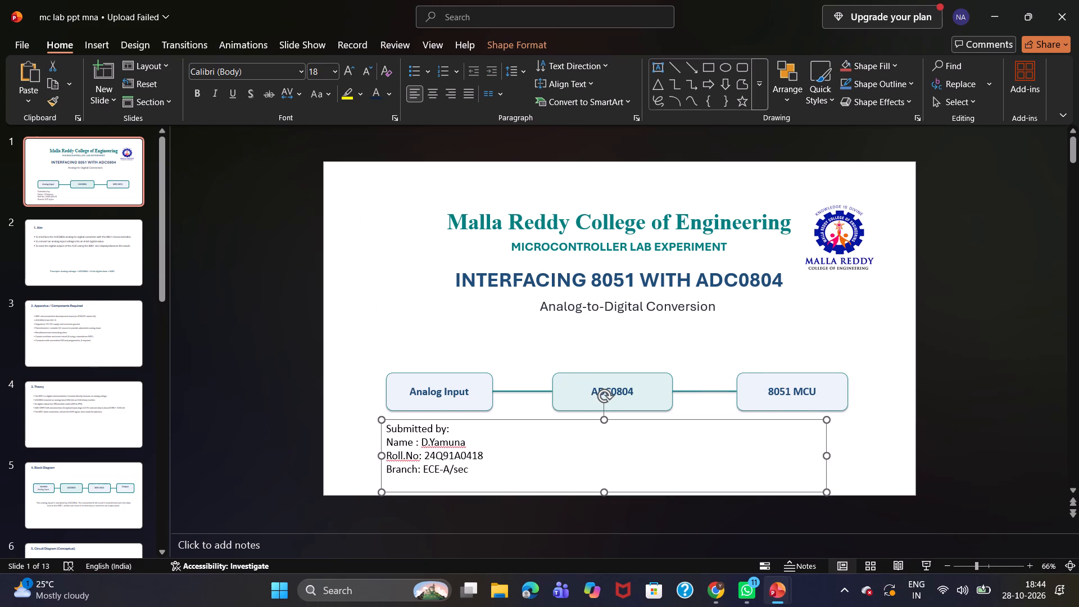
Add "Submitted To:" after several spaces on the "Branch: ECE-A/sec" line, followed by a new line.
{"action": "left_click", "coordinate": [475, 470]}
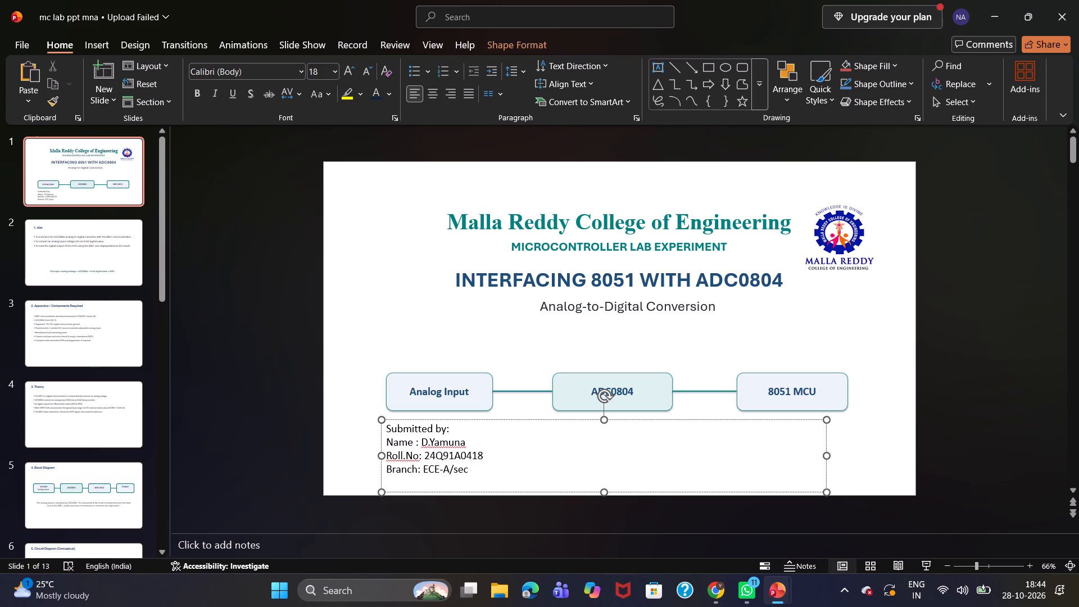
{"action": "left_click", "coordinate": [487, 470]}
{"action": "left_click", "coordinate": [492, 468]}
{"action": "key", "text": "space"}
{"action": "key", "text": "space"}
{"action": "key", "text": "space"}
{"action": "key", "text": "BackSpace"}
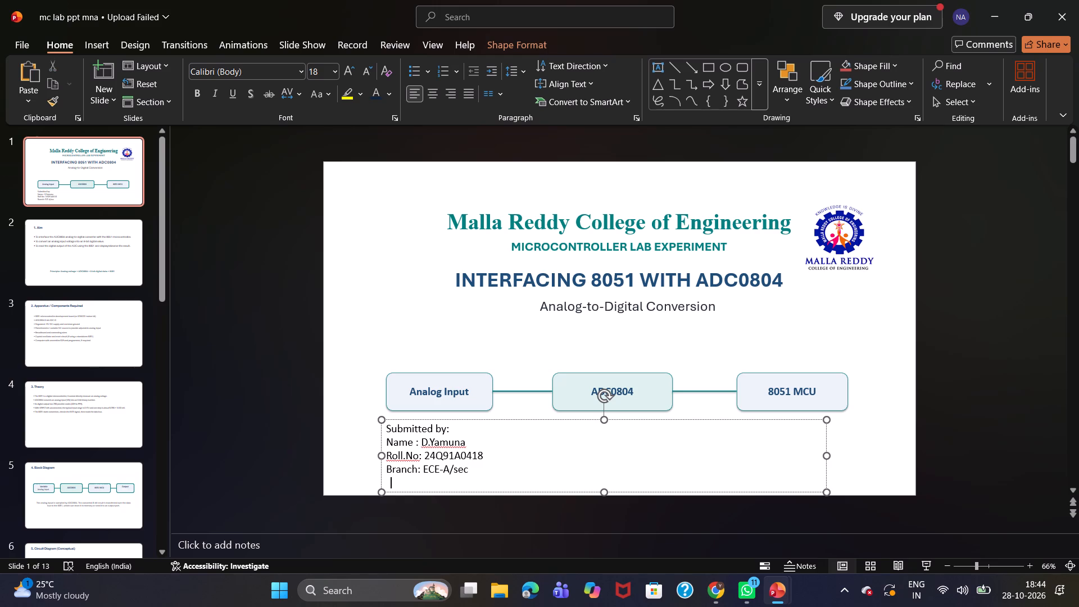
{"action": "key", "text": "BackSpace"}
{"action": "key", "text": "BackSpace"}
{"action": "key", "text": "BackSpace"}
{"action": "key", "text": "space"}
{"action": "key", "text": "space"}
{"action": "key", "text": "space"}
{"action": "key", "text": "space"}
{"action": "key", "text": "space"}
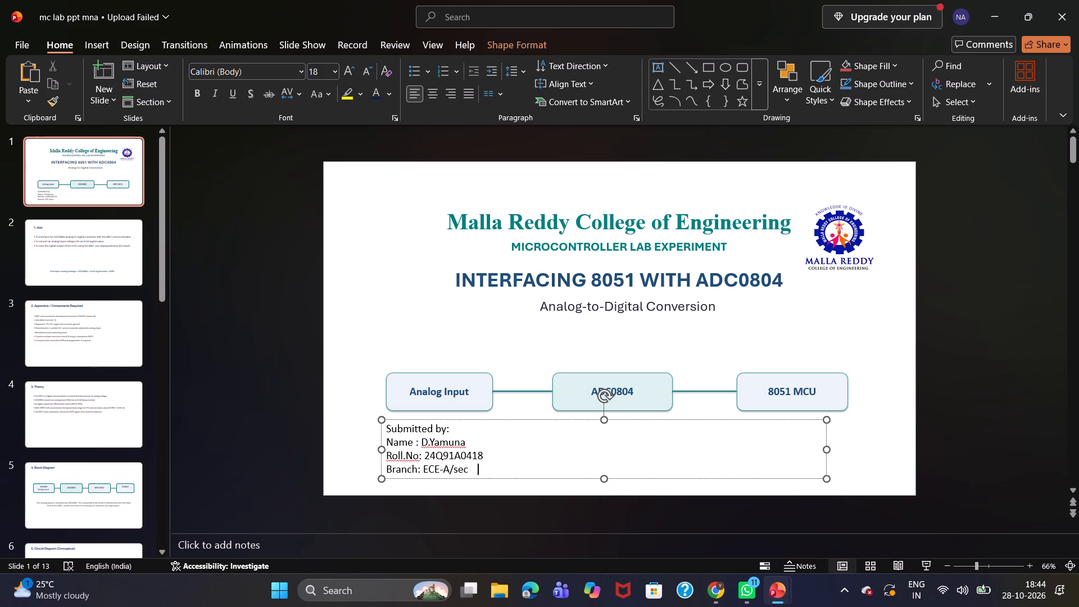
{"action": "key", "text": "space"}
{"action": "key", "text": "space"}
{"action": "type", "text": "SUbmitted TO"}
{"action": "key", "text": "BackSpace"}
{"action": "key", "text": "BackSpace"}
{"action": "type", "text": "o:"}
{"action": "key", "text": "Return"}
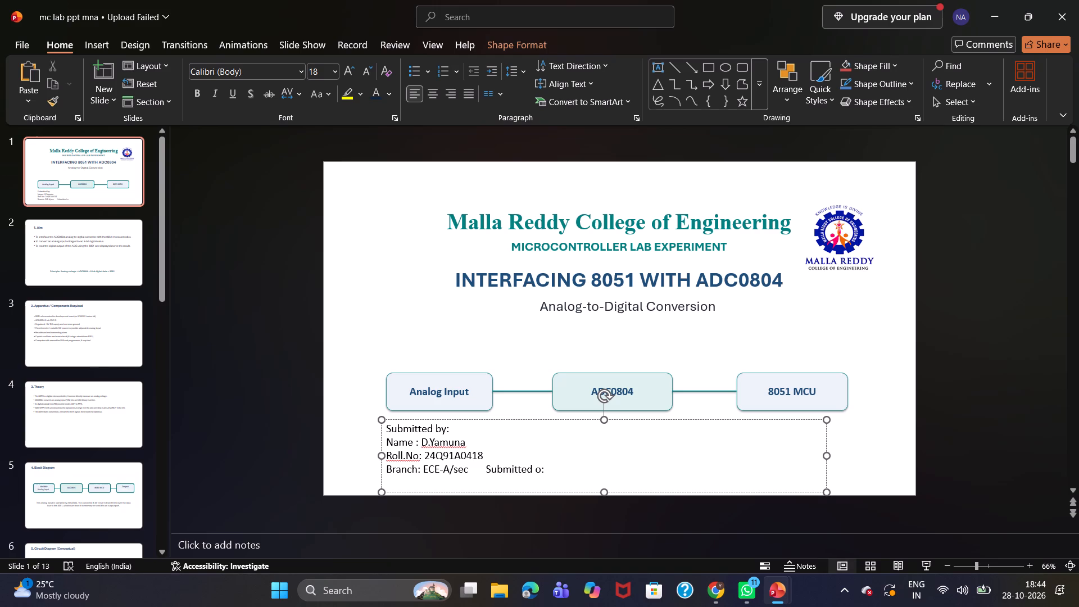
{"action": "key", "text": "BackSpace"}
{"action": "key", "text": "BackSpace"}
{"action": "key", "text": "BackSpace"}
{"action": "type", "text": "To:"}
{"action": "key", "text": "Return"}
Enter "Shiva Sir" on the line below, indented with spaces to sit under "Submitted To:".
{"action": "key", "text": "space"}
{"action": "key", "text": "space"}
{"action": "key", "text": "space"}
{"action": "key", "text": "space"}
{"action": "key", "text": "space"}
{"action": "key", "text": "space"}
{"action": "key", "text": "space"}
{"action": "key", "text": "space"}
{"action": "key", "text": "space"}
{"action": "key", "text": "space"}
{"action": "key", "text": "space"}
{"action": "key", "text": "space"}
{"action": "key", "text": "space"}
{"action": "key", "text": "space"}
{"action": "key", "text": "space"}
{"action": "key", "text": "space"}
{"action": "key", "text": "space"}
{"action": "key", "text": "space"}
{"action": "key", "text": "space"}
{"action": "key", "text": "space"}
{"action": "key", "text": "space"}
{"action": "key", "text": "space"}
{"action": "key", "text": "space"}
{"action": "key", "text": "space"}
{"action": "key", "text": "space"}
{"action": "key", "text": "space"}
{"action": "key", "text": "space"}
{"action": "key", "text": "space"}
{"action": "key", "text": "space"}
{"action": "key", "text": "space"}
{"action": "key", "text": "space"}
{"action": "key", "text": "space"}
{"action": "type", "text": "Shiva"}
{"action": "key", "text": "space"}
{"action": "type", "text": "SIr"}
Add an indented line "ECEC Department" below "Shiva Sir".
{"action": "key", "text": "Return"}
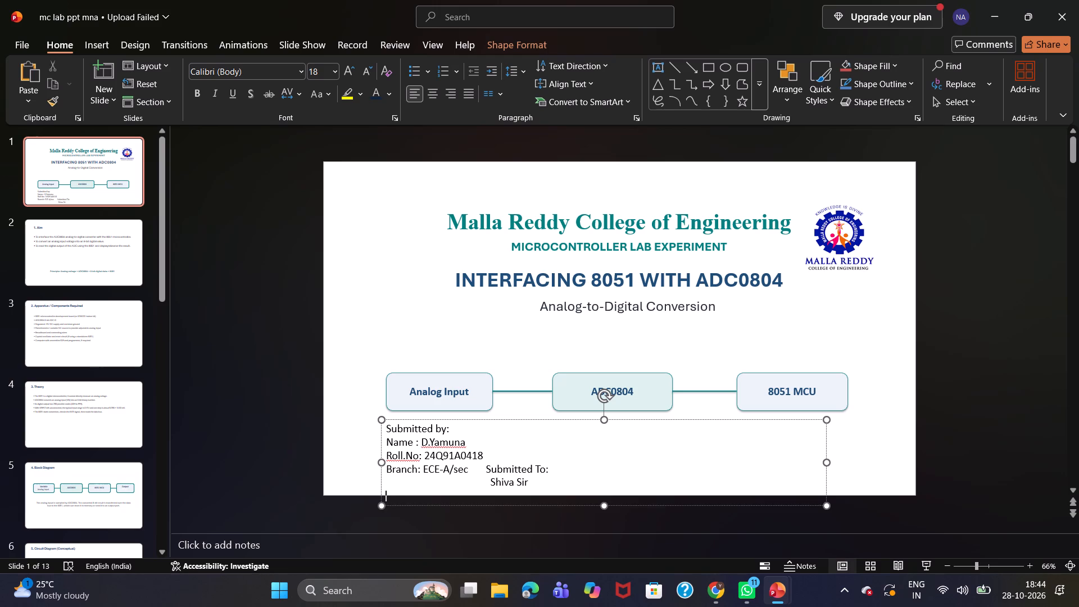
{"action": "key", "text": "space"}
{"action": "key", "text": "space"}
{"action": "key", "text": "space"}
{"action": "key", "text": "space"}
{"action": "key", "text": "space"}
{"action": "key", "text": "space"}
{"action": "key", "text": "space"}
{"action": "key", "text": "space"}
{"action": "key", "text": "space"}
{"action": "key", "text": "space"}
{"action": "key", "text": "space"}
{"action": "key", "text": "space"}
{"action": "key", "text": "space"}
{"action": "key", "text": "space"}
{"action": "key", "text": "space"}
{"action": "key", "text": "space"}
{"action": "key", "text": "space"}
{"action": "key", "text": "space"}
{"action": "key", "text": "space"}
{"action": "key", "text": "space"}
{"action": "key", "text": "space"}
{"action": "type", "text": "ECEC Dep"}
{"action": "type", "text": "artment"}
Right-align the text from "Submitted To:" through "ECEC Department".
{"action": "left_click_drag", "start_coordinate": [483, 469], "coordinate": [512, 471]}
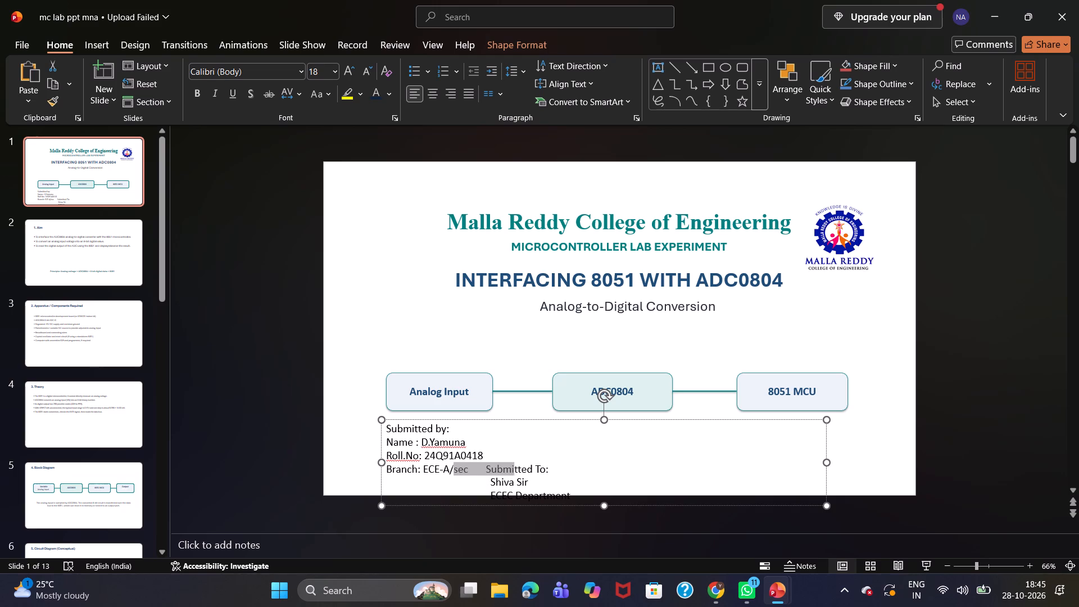
{"action": "left_click_drag", "start_coordinate": [512, 471], "coordinate": [575, 502]}
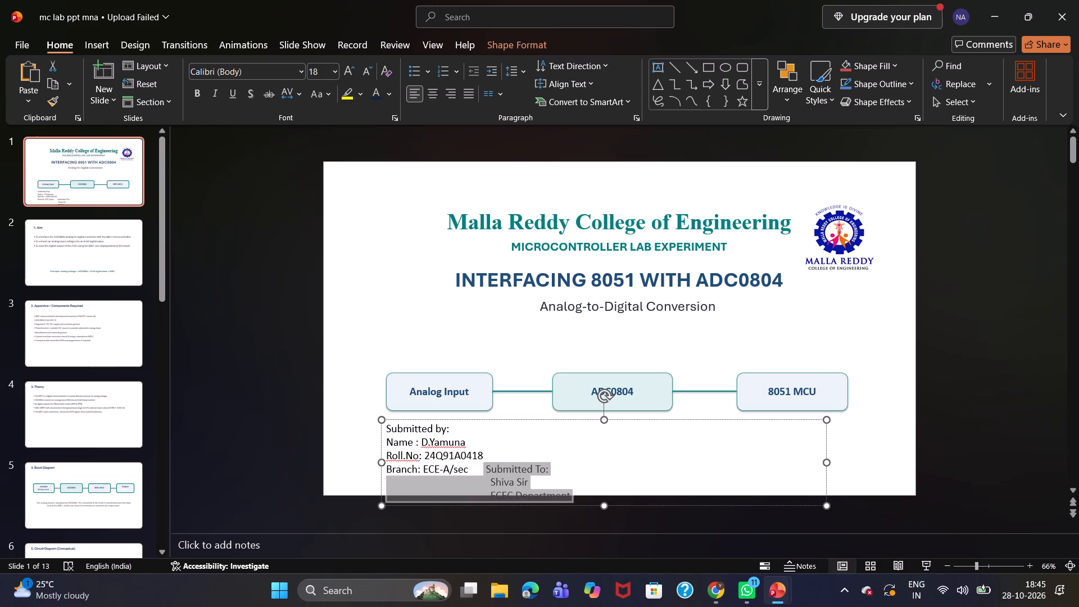
{"action": "left_click_drag", "start_coordinate": [575, 502], "coordinate": [582, 505]}
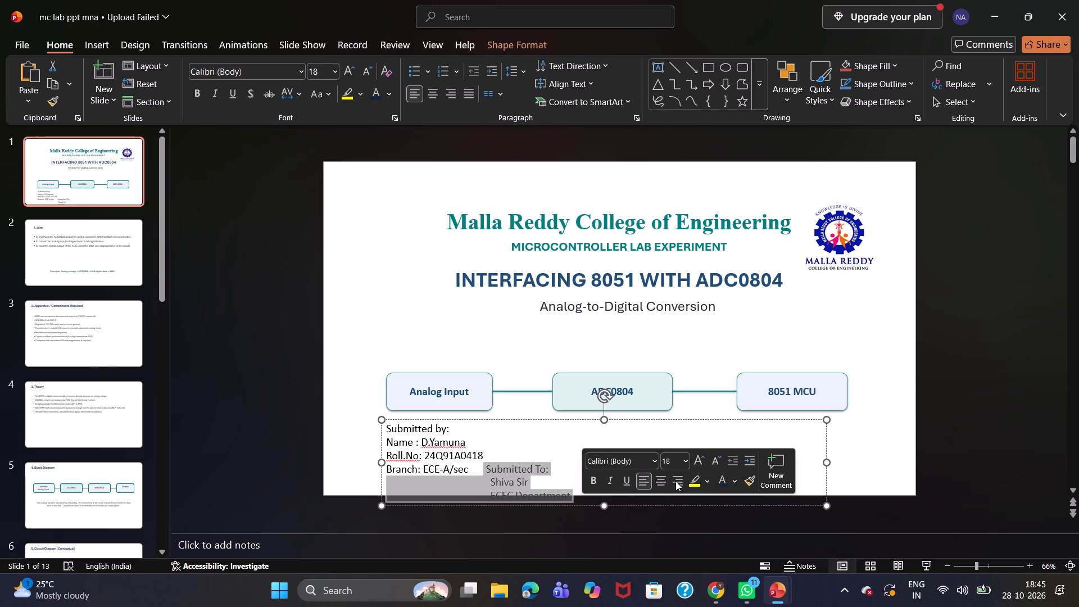
{"action": "left_click", "coordinate": [677, 481]}
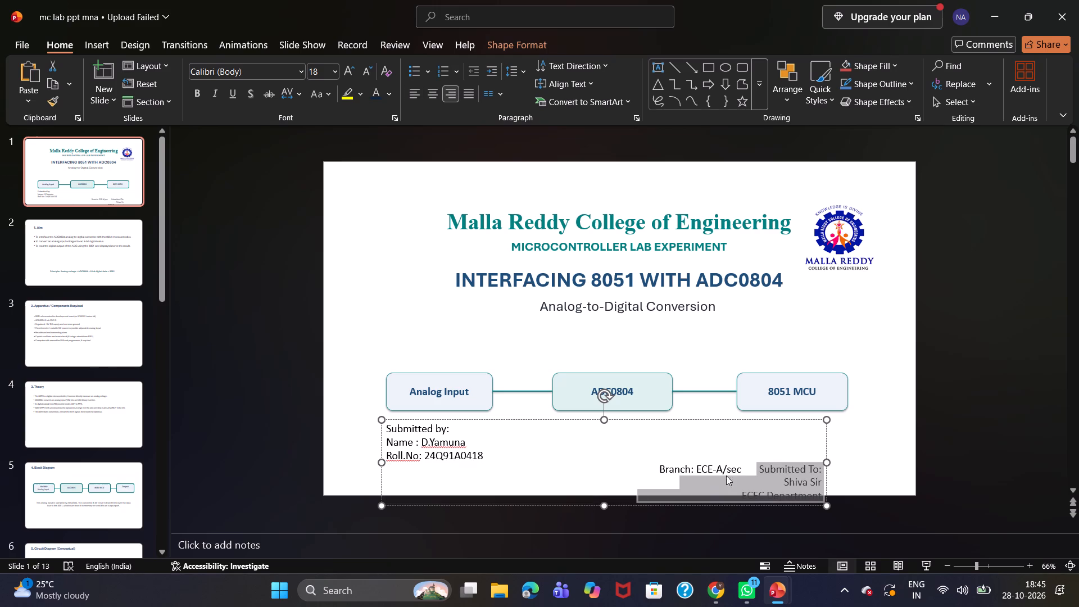
Bring the "Branch: ECE-A/sec" line back to left alignment on its own line below the roll number, keeping the roll number intact.
{"action": "left_click", "coordinate": [745, 468]}
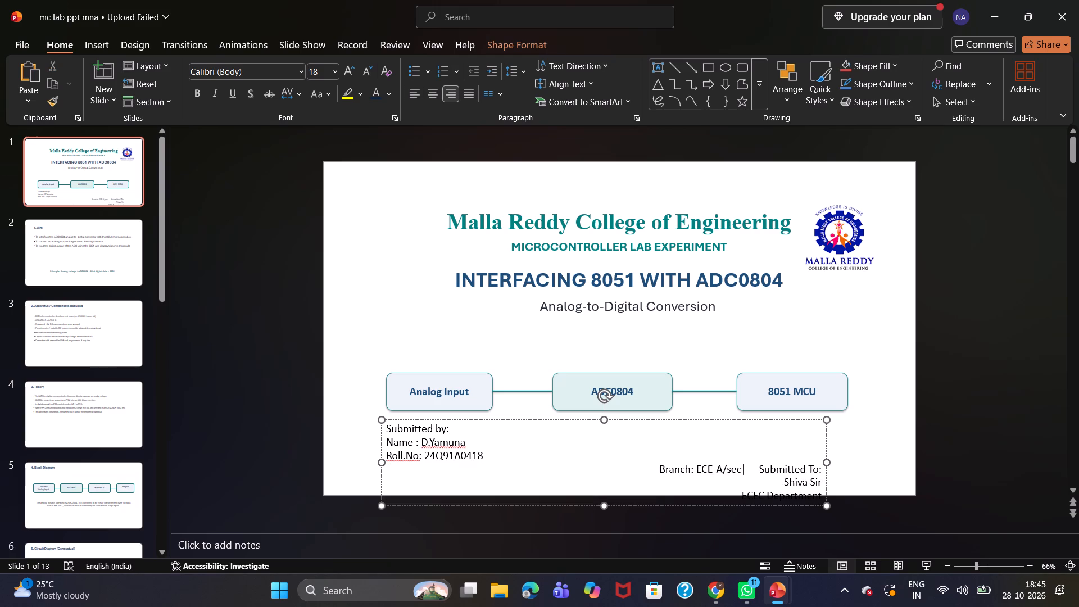
{"action": "left_click", "coordinate": [660, 471]}
{"action": "key", "text": "BackSpace"}
{"action": "key", "text": "BackSpace"}
{"action": "key", "text": "BackSpace"}
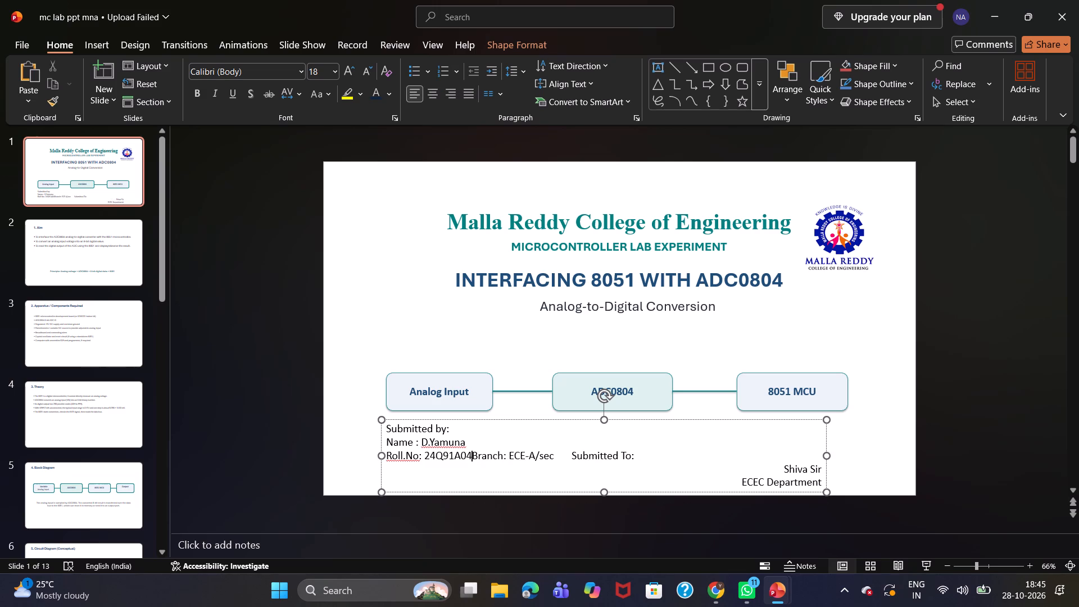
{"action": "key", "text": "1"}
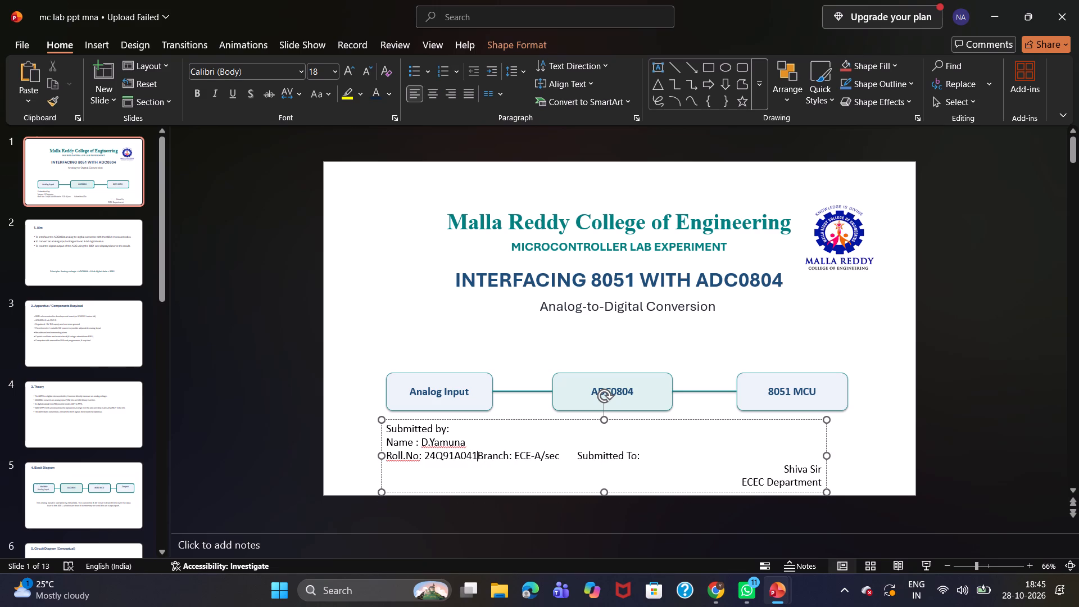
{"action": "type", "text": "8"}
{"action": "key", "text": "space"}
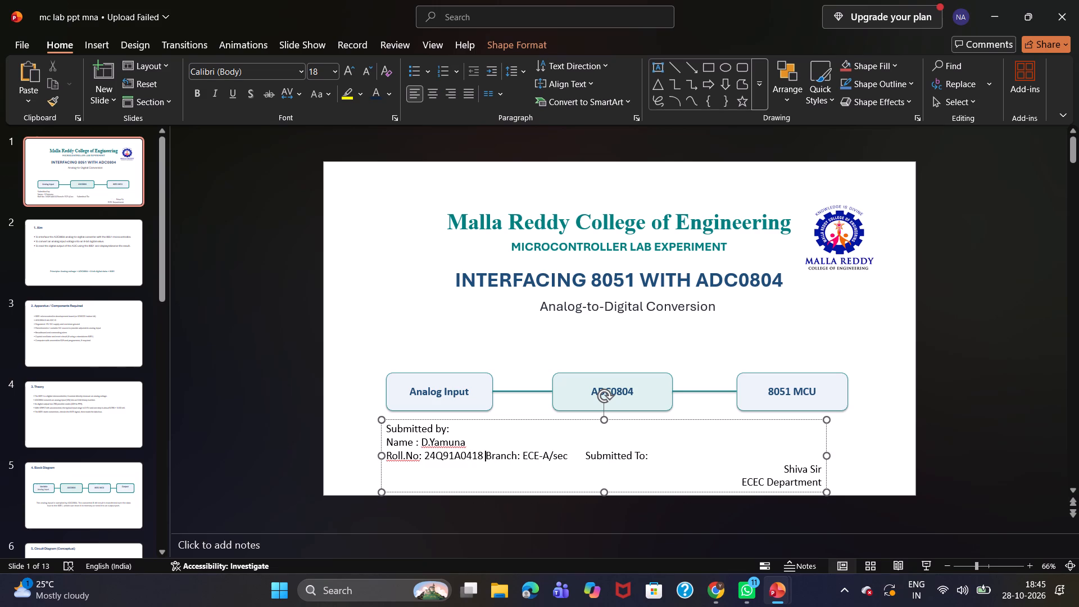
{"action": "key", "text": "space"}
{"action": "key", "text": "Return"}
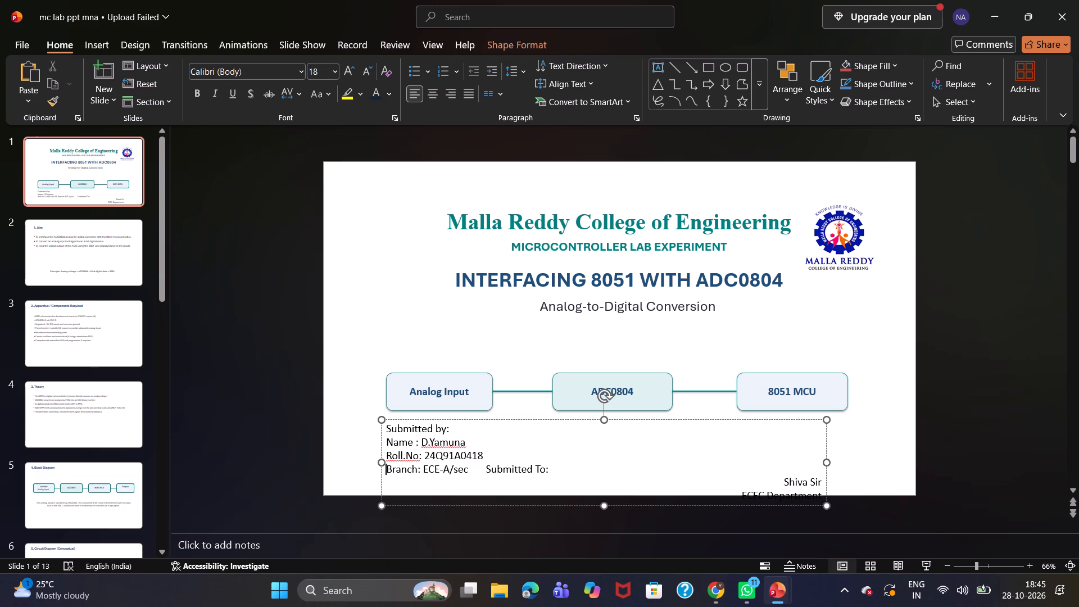
Insert spaces before "Submitted To:" on the branch line to shift it right, above the teacher's name.
{"action": "left_click", "coordinate": [487, 468]}
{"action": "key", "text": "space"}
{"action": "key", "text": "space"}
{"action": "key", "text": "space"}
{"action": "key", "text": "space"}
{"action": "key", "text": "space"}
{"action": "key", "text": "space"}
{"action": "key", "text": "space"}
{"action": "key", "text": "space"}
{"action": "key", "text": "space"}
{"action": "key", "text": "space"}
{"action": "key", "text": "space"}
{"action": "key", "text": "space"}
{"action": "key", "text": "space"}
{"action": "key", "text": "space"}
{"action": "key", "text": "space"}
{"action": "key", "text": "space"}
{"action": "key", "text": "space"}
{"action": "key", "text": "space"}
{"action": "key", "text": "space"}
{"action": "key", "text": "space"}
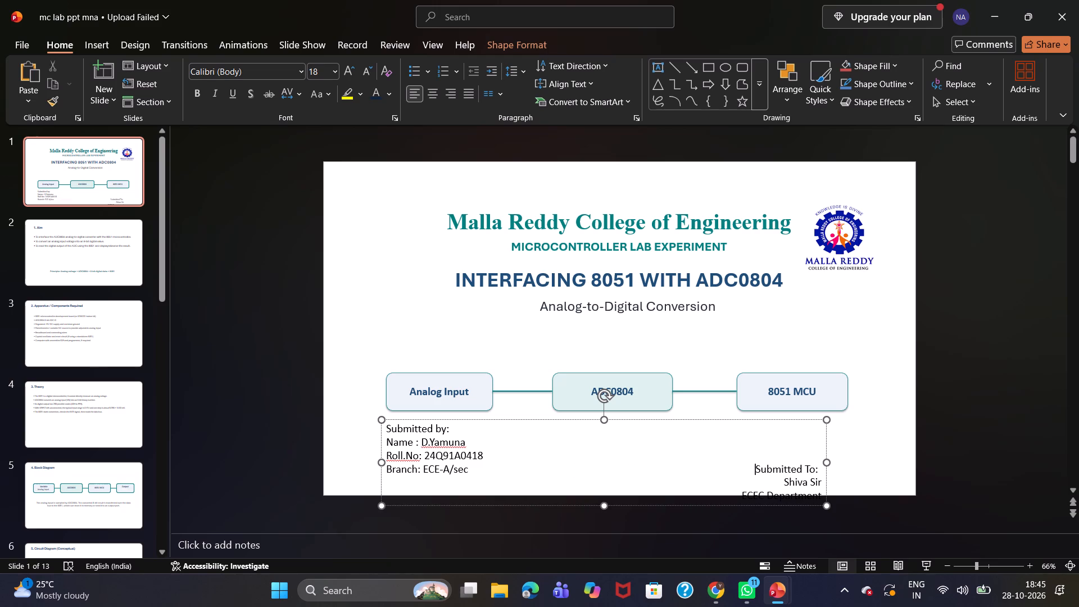
{"action": "key", "text": "BackSpace"}
Delete extra leading spaces in front of "Shiva Sir" on the right-aligned line.
{"action": "left_click", "coordinate": [784, 482]}
{"action": "key", "text": "BackSpace"}
{"action": "key", "text": "BackSpace"}
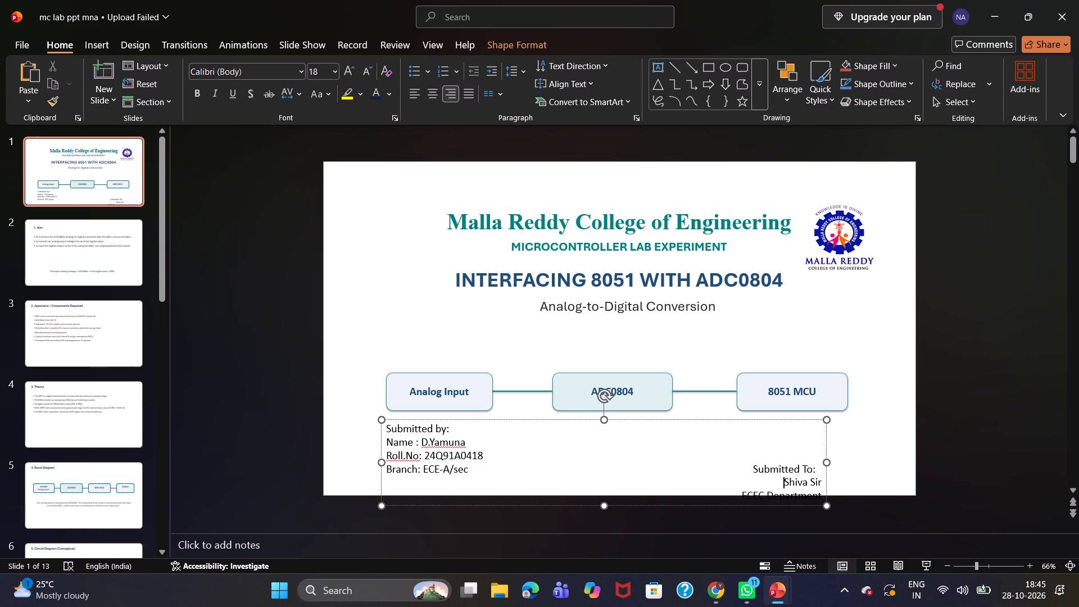
{"action": "key", "text": "BackSpace"}
{"action": "key", "text": "BackSpace"}
{"action": "key", "text": "BackSpace"}
{"action": "key", "text": "BackSpace"}
{"action": "key", "text": "BackSpace"}
{"action": "key", "text": "BackSpace"}
{"action": "key", "text": "BackSpace"}
{"action": "key", "text": "BackSpace"}
{"action": "key", "text": "BackSpace"}
Move the submission details text box up and right, aligning its right edge with the "8051 MCU" block and keeping all text on the slide.
{"action": "left_click_drag", "start_coordinate": [699, 419], "coordinate": [722, 410]}
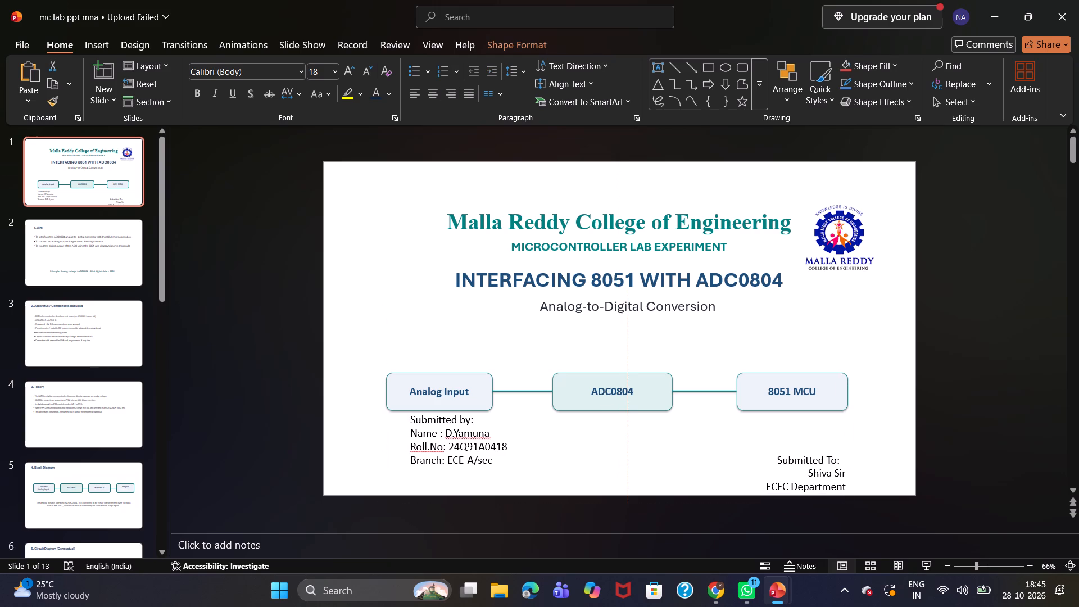
{"action": "left_click_drag", "start_coordinate": [722, 410], "coordinate": [715, 408]}
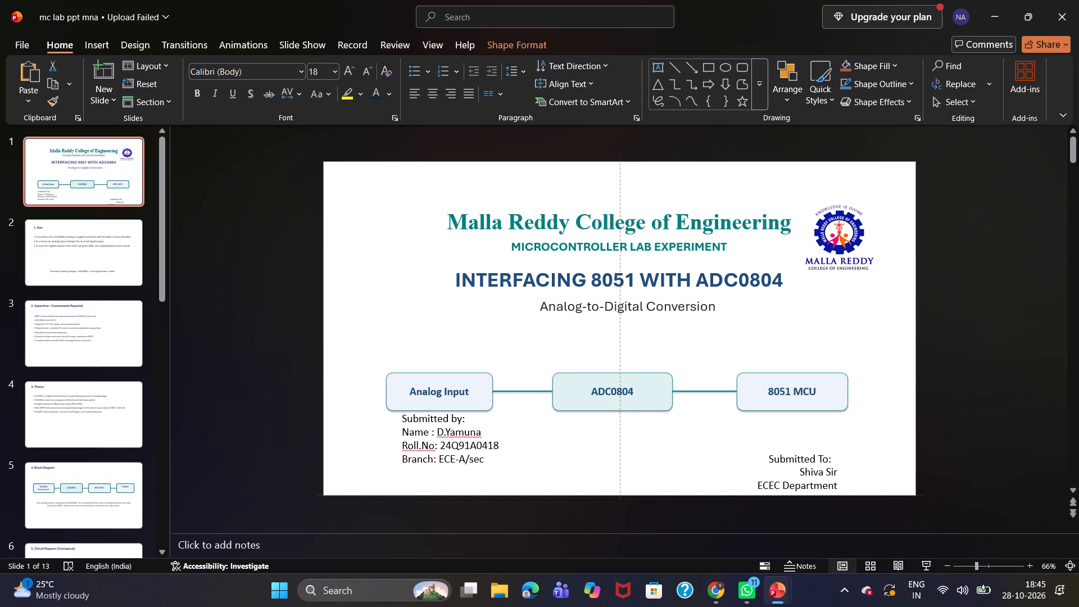
{"action": "left_click_drag", "start_coordinate": [715, 408], "coordinate": [720, 410]}
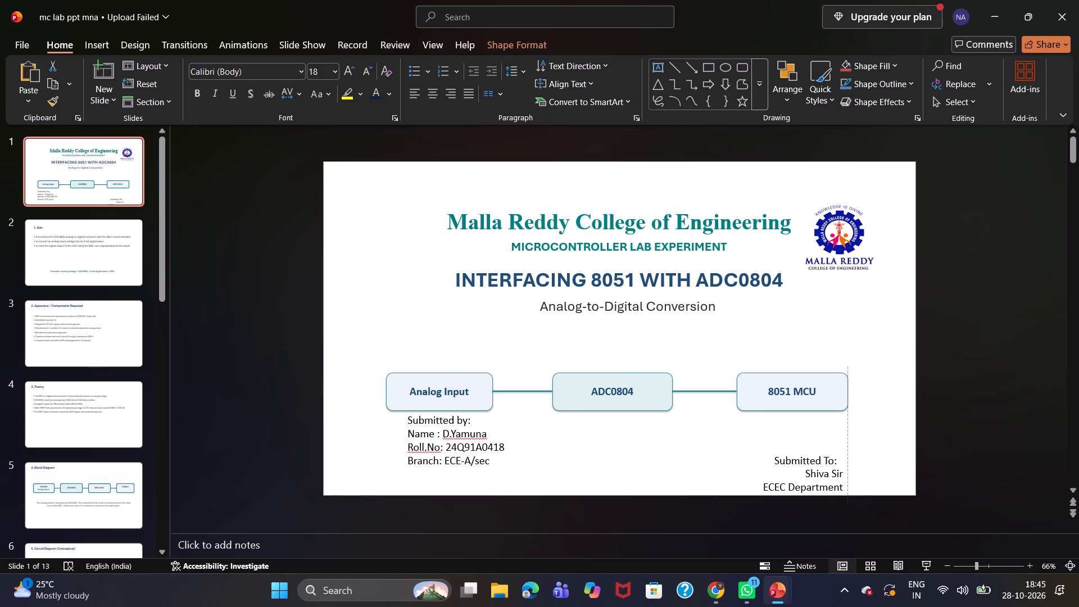
{"action": "left_click_drag", "start_coordinate": [720, 410], "coordinate": [720, 410]}
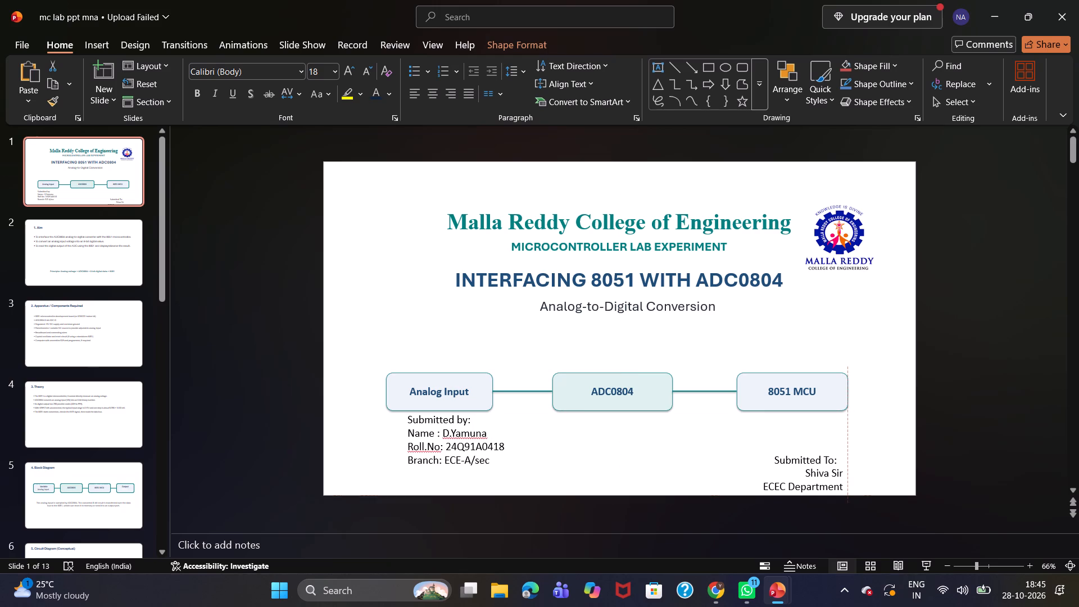
{"action": "left_click_drag", "start_coordinate": [720, 410], "coordinate": [722, 411]}
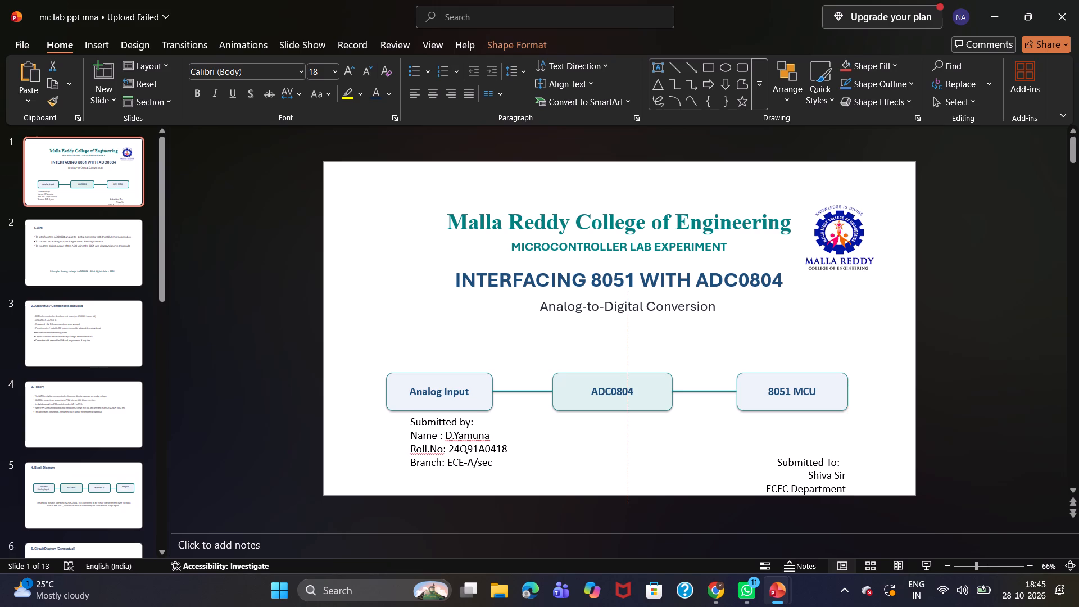
{"action": "left_click_drag", "start_coordinate": [722, 411], "coordinate": [720, 410]}
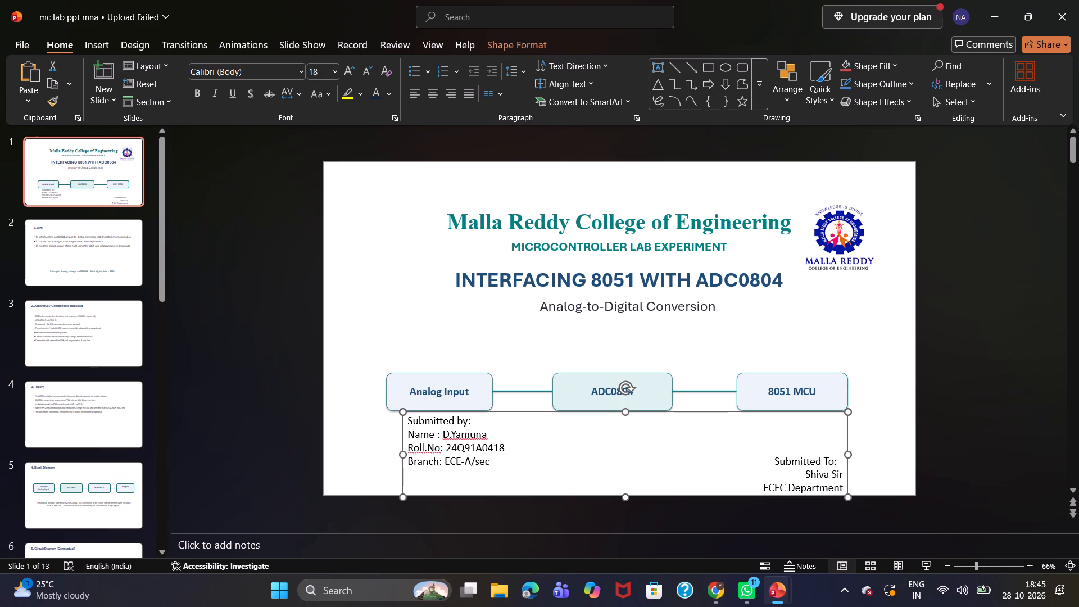
{"action": "left_click", "coordinate": [315, 315]}
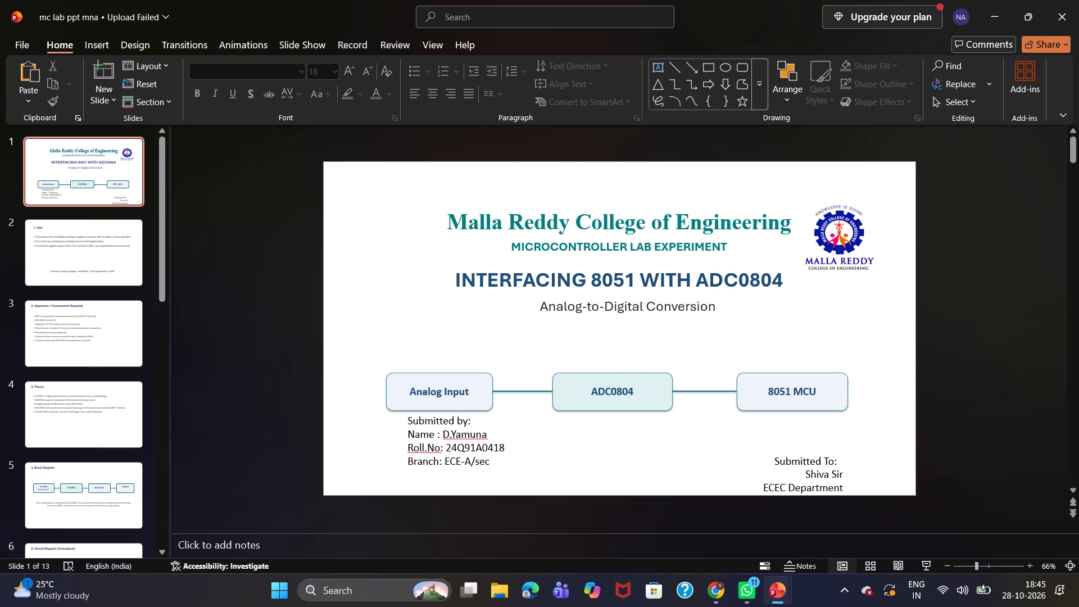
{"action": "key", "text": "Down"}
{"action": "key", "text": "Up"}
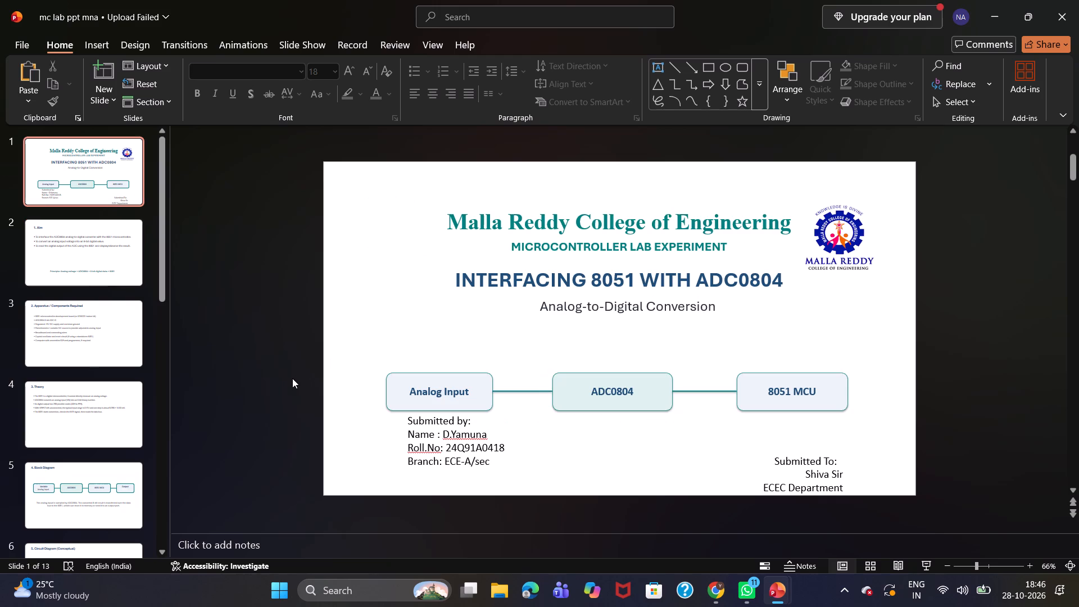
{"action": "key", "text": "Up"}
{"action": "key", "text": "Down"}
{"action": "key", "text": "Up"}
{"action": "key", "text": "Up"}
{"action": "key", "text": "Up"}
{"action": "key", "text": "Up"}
Save a copy of the presentation in the OneDrive folder as "mc lab ppt mna" in PowerPoint Presentation format.
{"action": "left_click", "coordinate": [20, 43]}
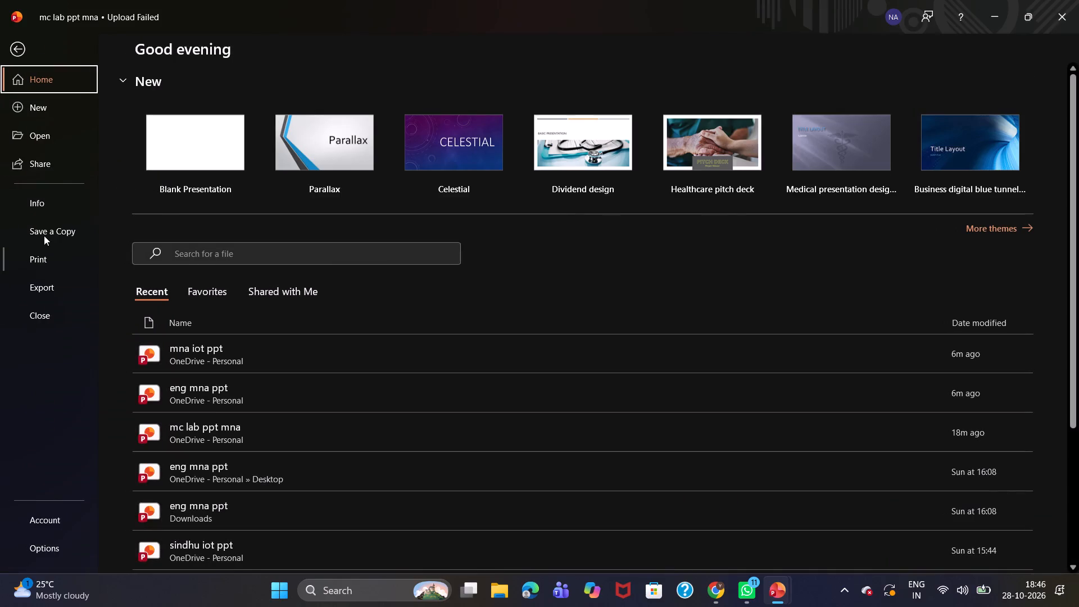
{"action": "left_click", "coordinate": [44, 235]}
{"action": "left_click", "coordinate": [441, 236]}
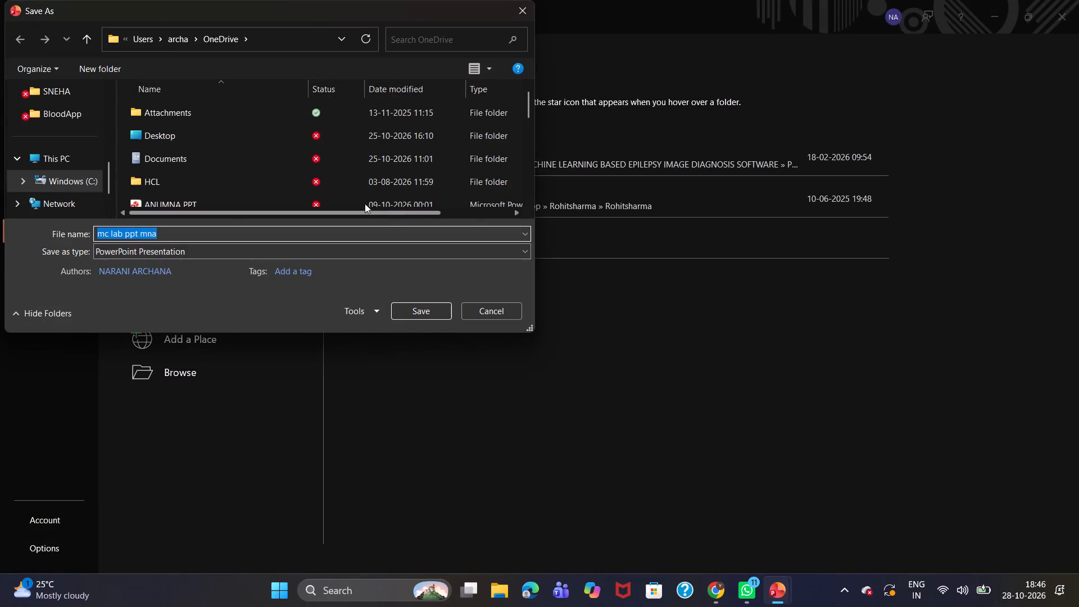
{"action": "left_click", "coordinate": [423, 314]}
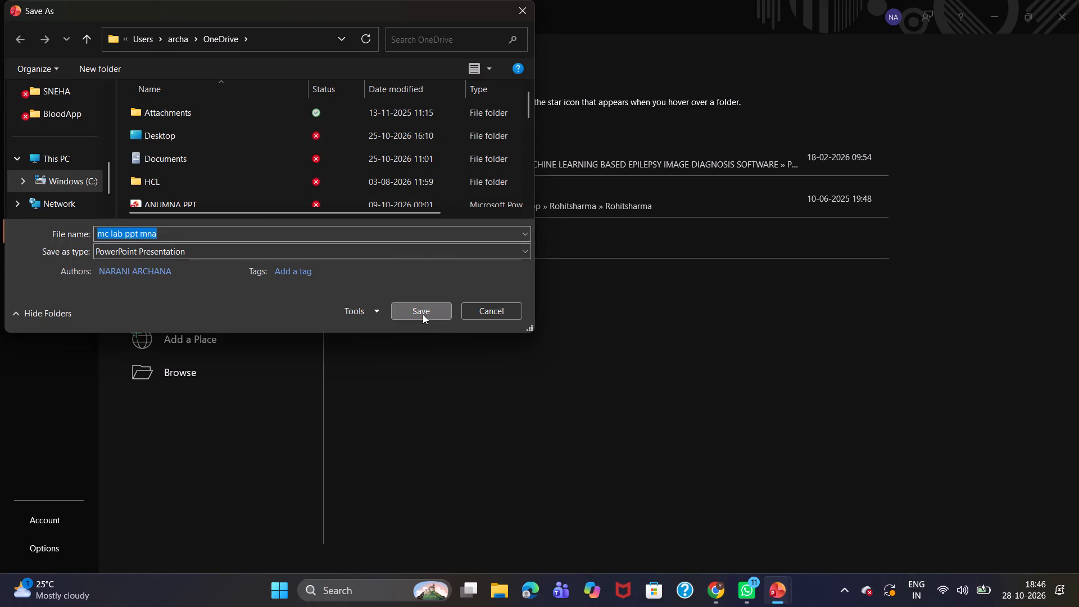
Close the "mc lab ppt mna" presentation.
{"action": "left_click", "coordinate": [575, 297]}
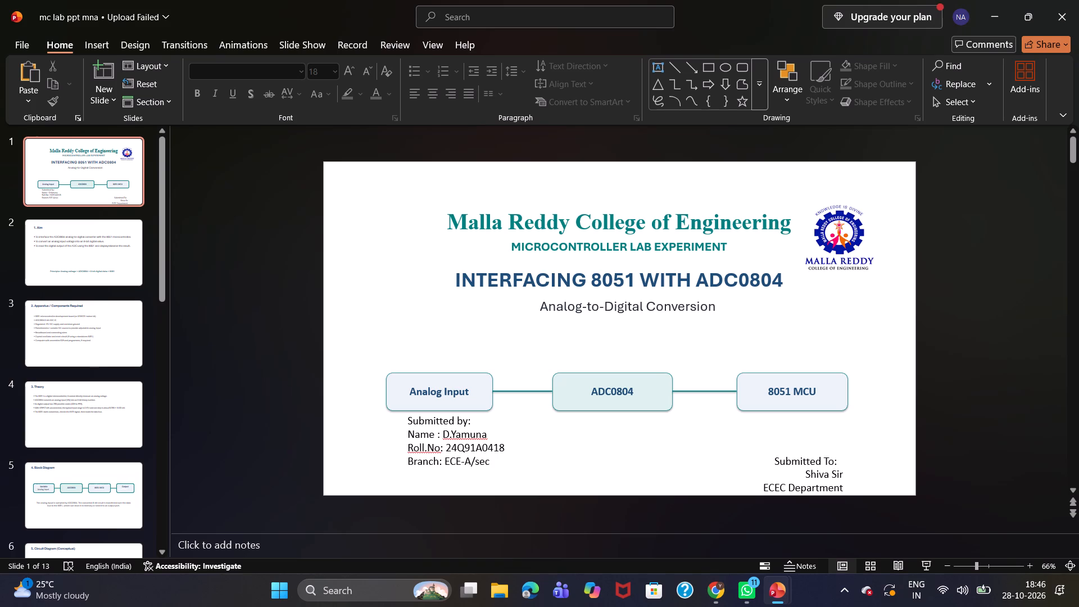